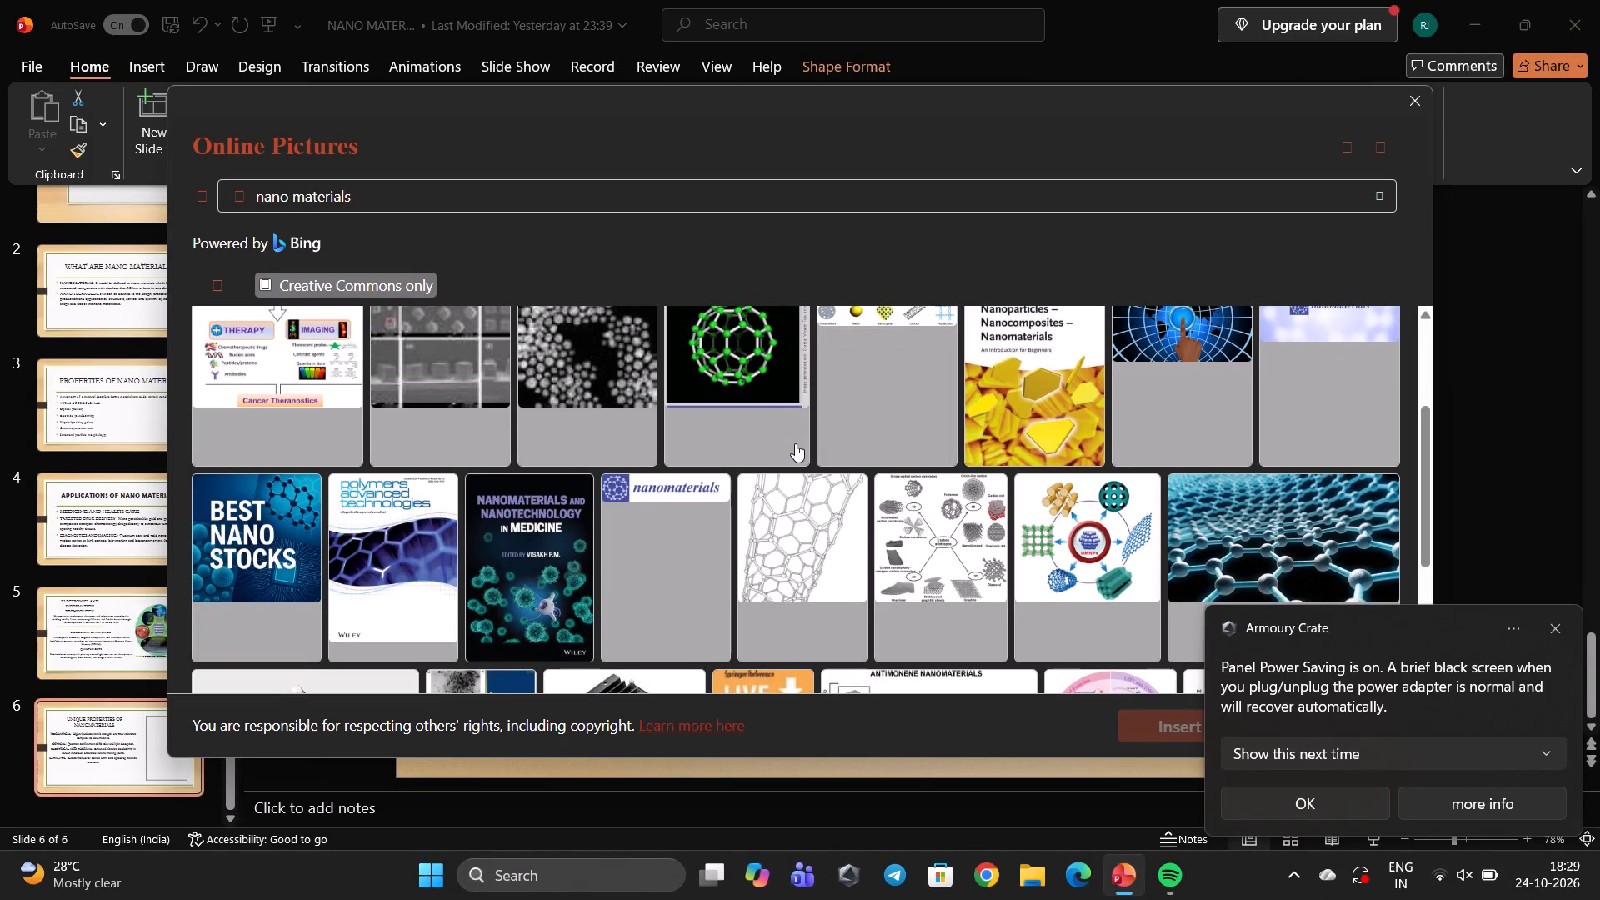
Insert the blue ball-and-stick molecule picture from the nano materials image results into the Unique Properties of Nanomaterials slide.
scroll(664, 592, down, 1)
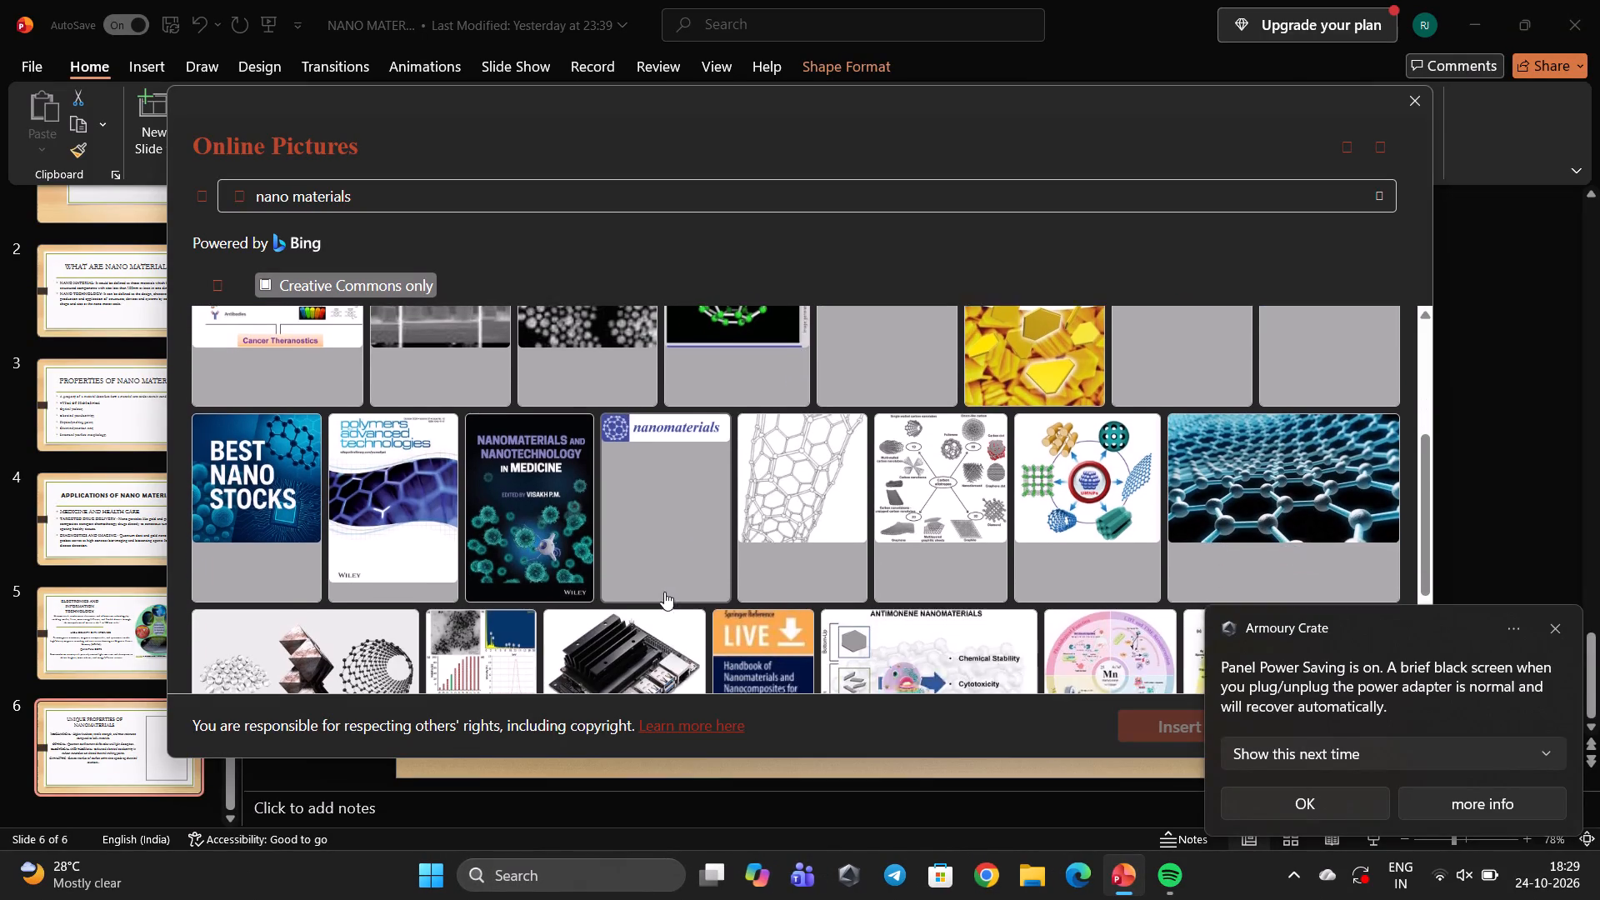
scroll(664, 592, down, 2)
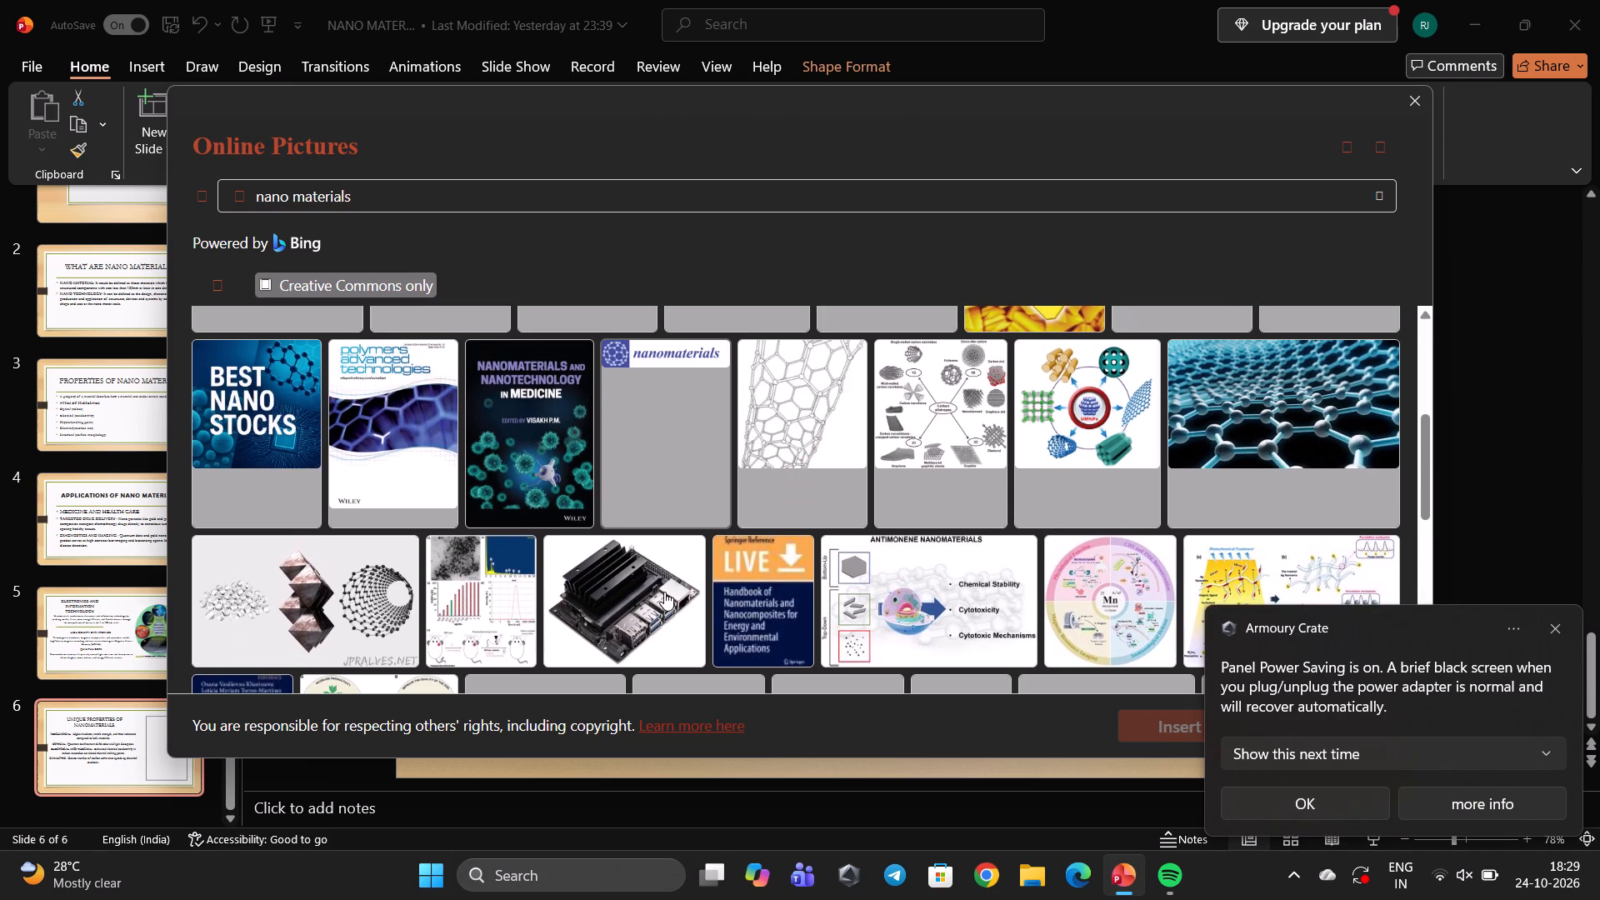
scroll(664, 592, up, 3)
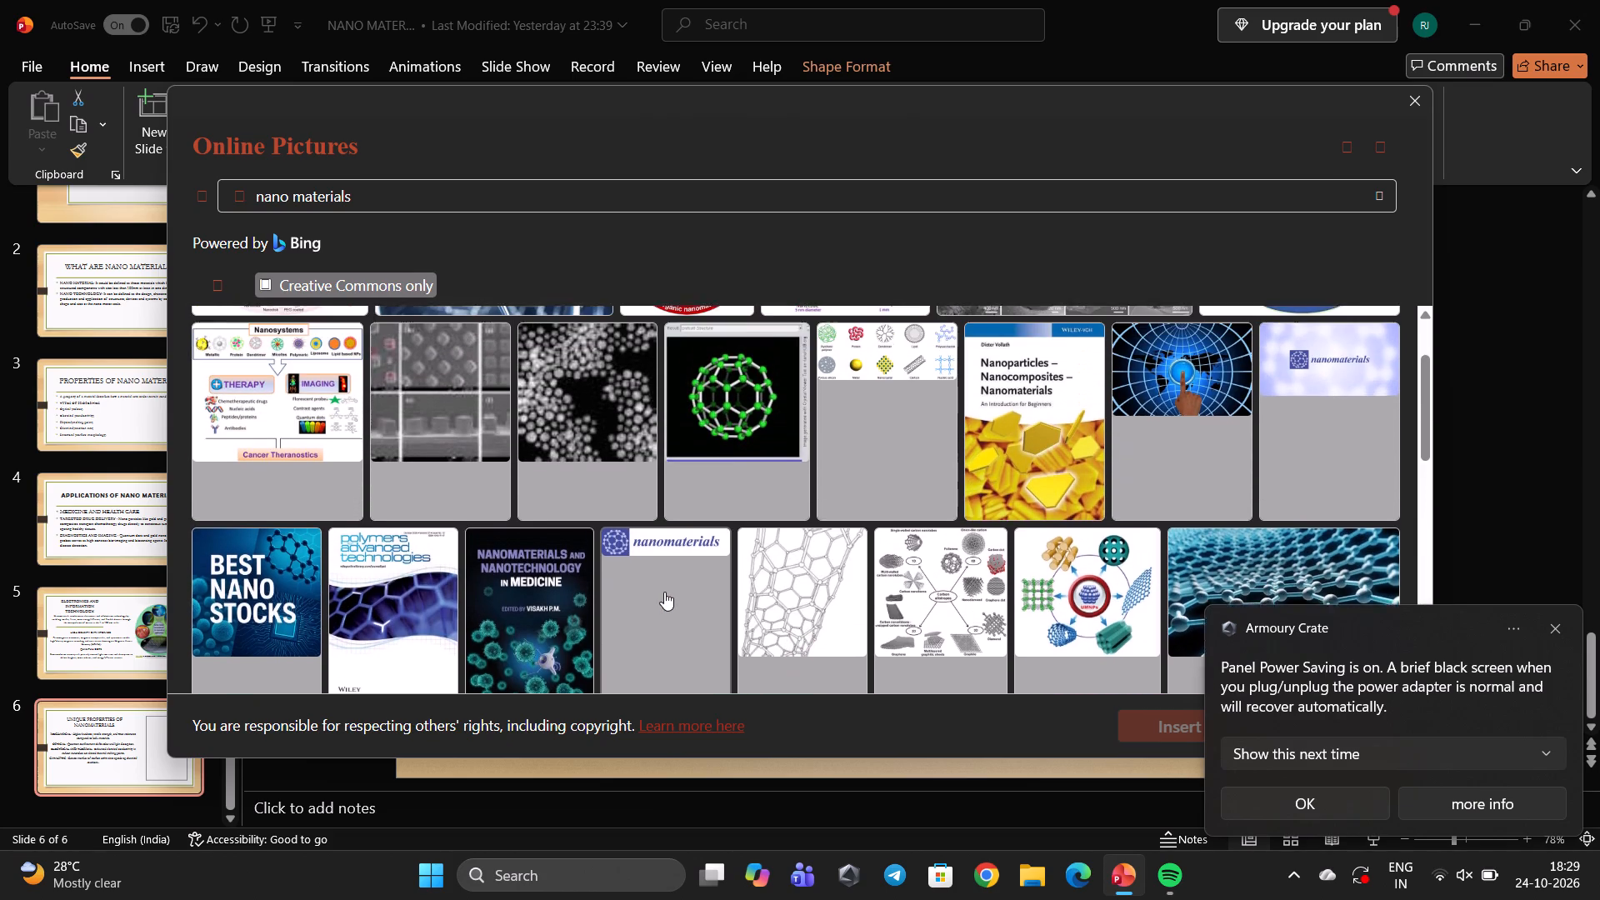
scroll(664, 592, up, 2)
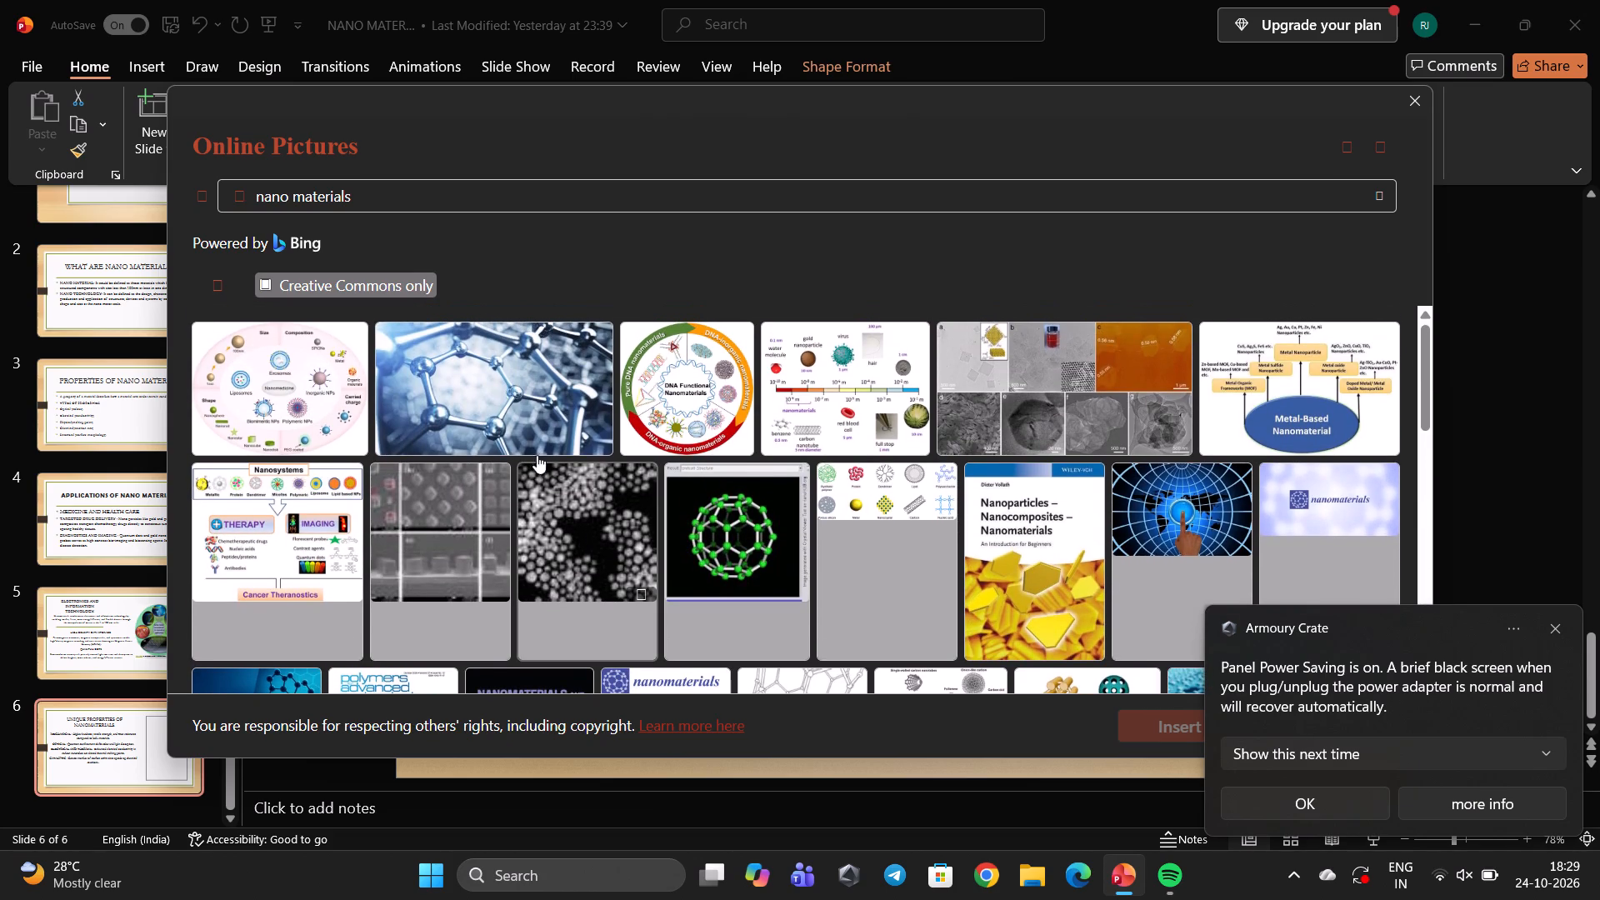
double_click(523, 408)
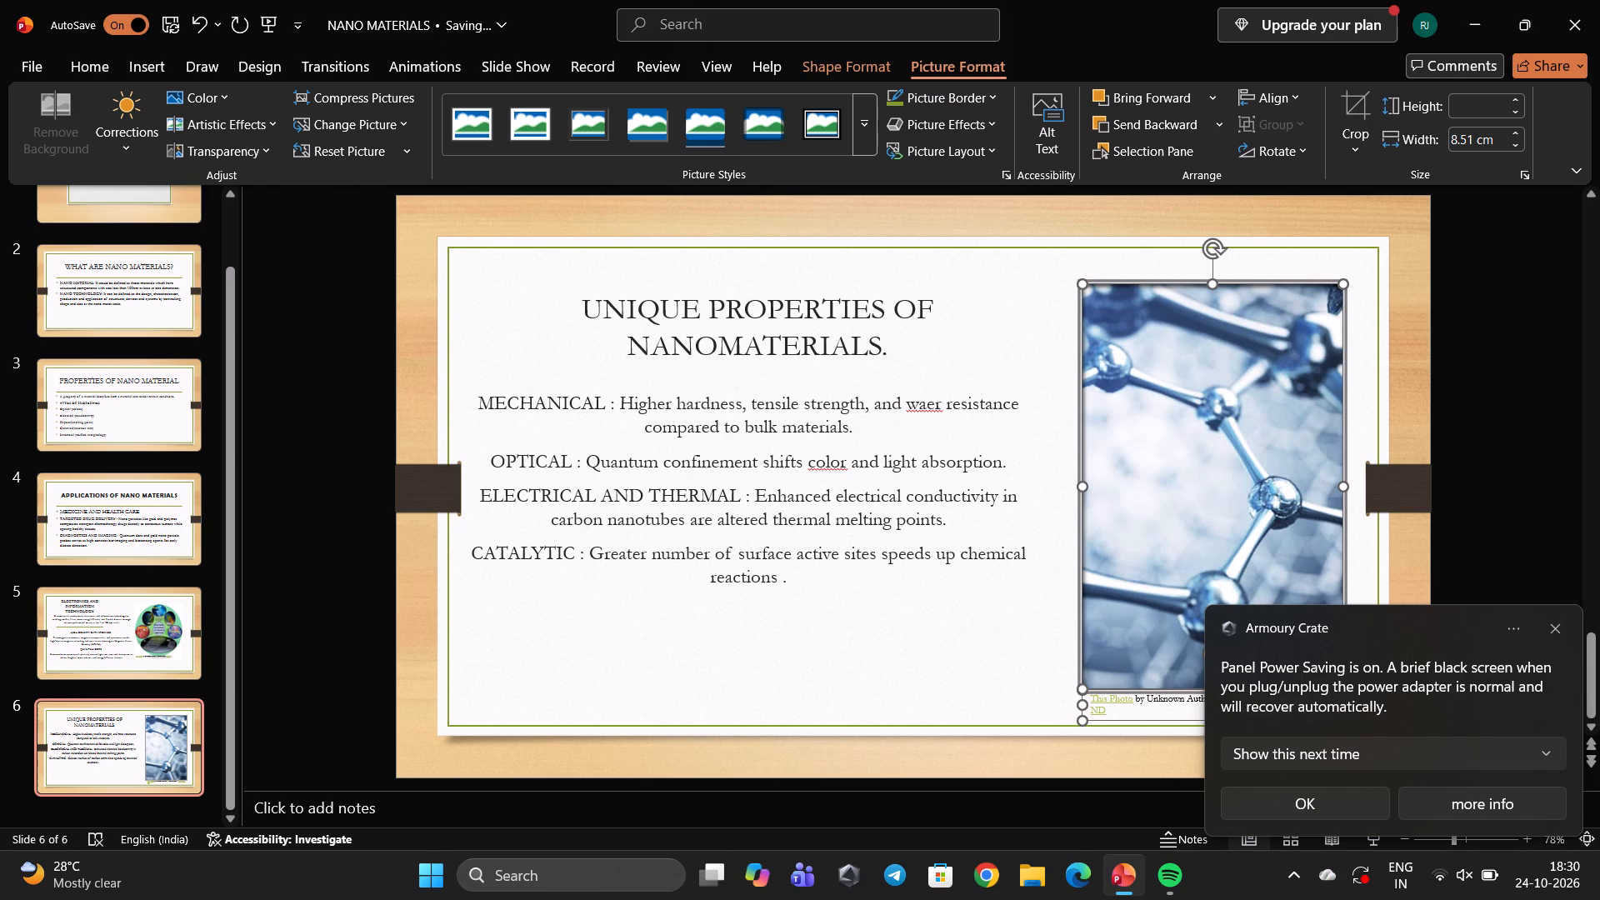
key(Return)
click(282, 260)
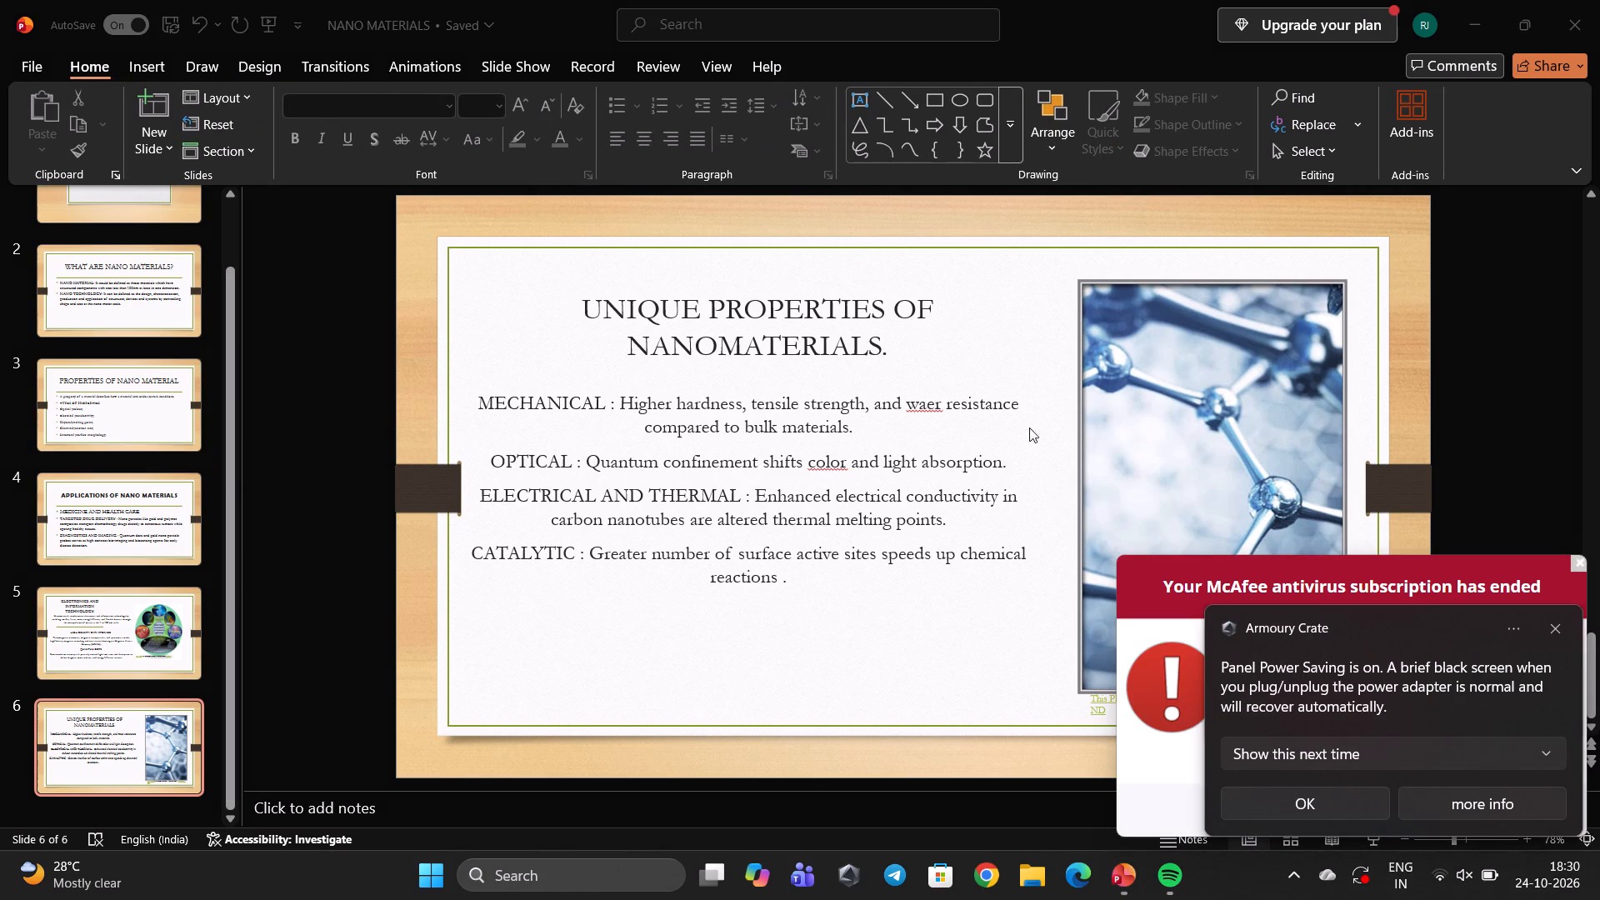
Dismiss the Armoury Crate and McAfee notifications covering the slide.
click(1550, 634)
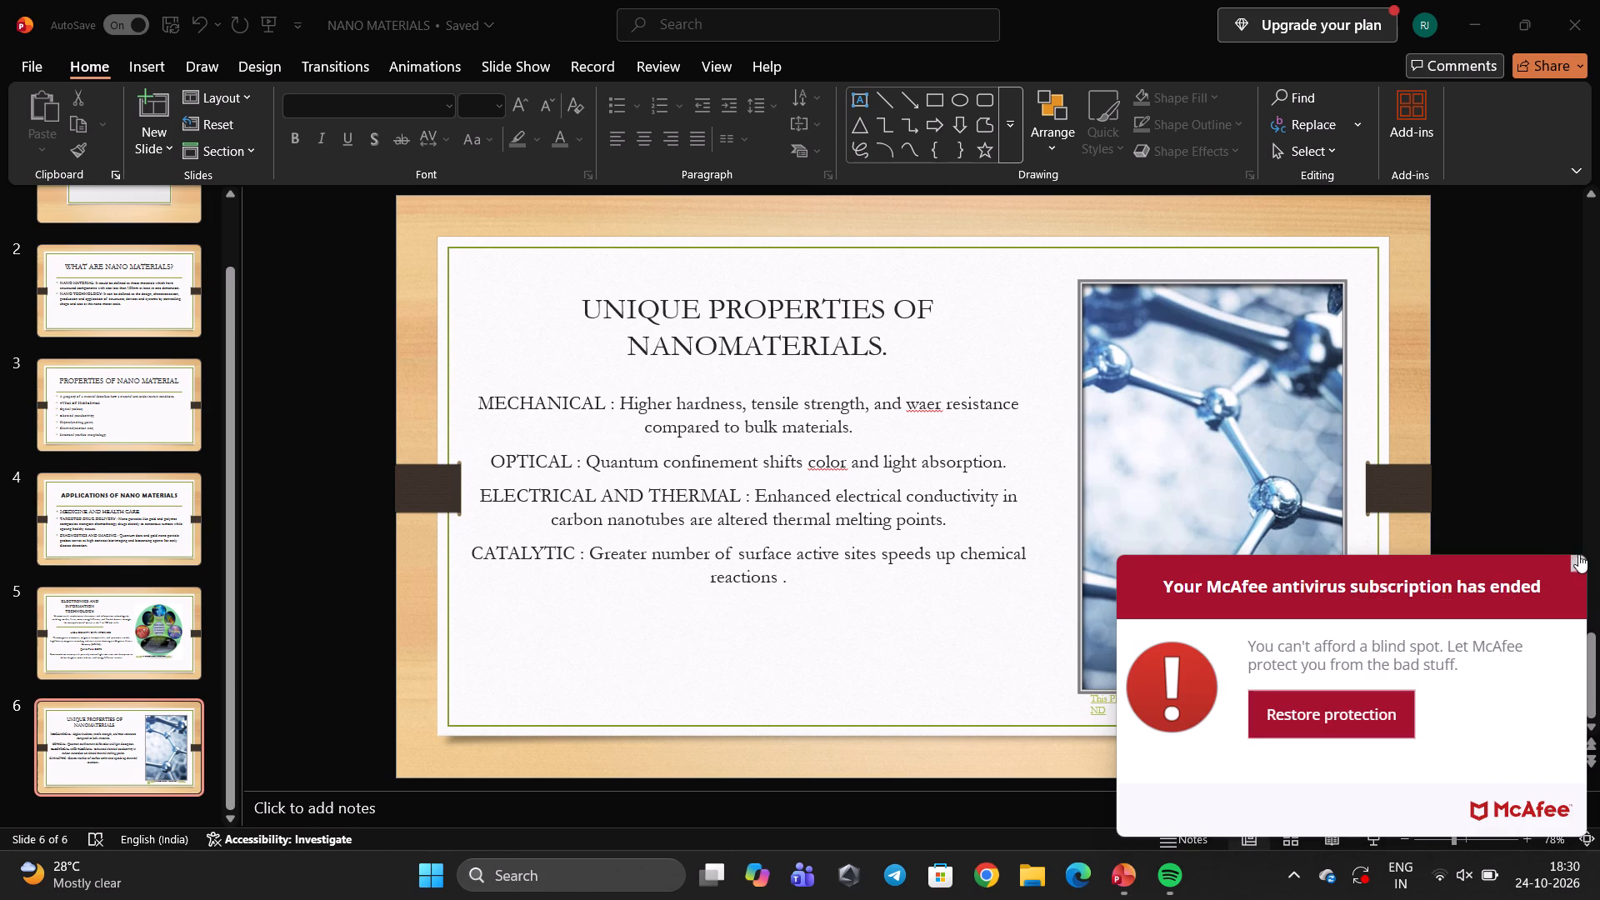
click(1578, 554)
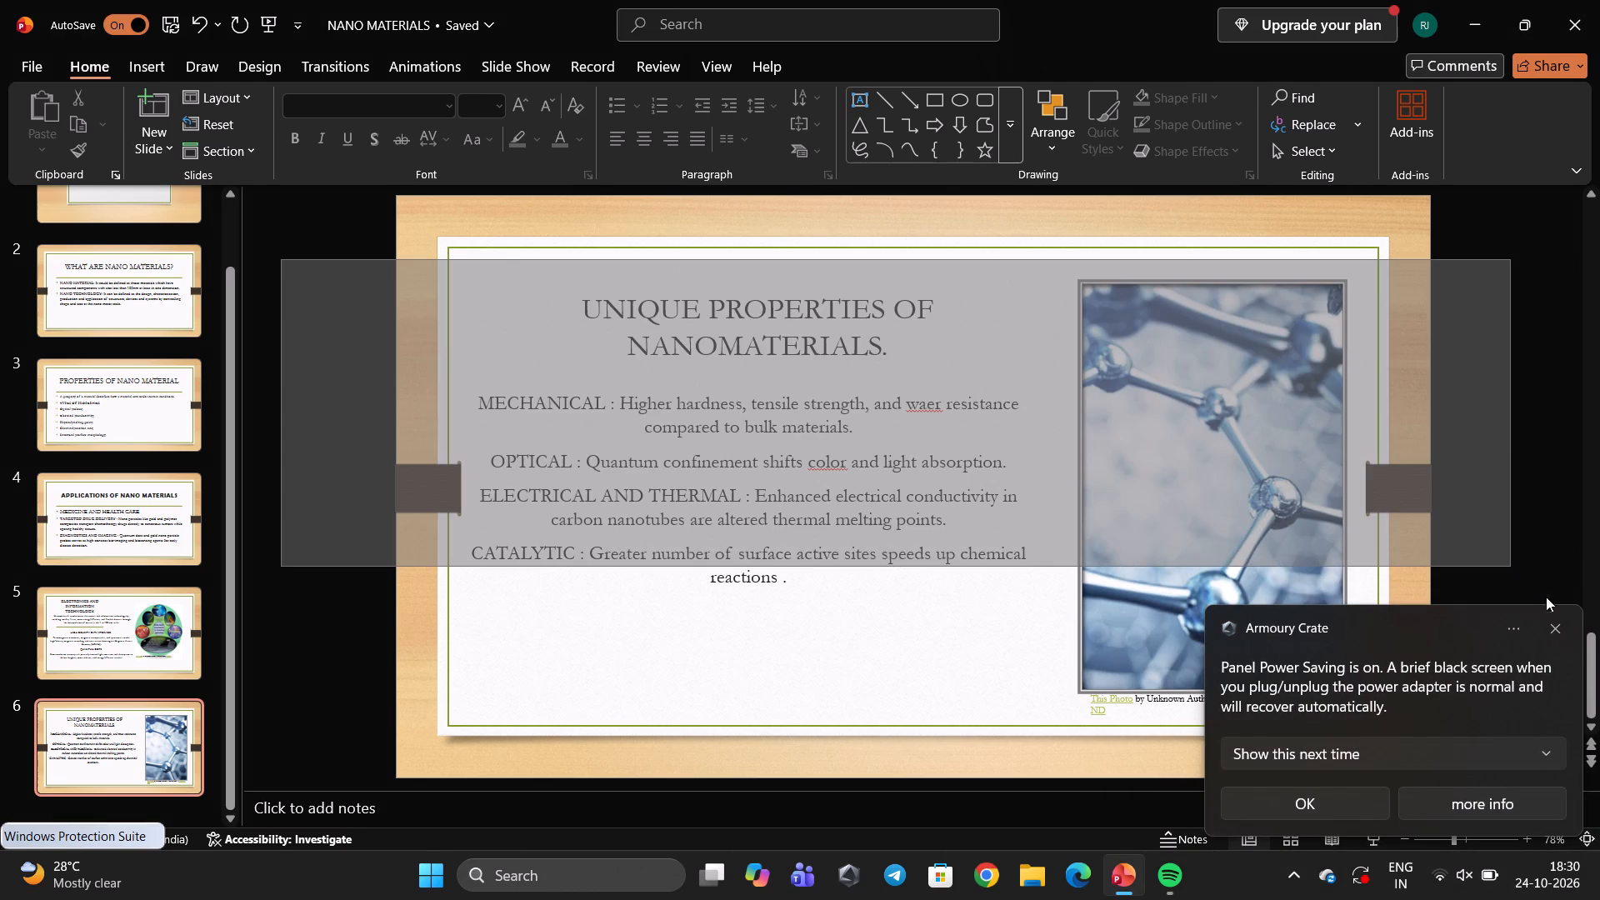
click(1562, 634)
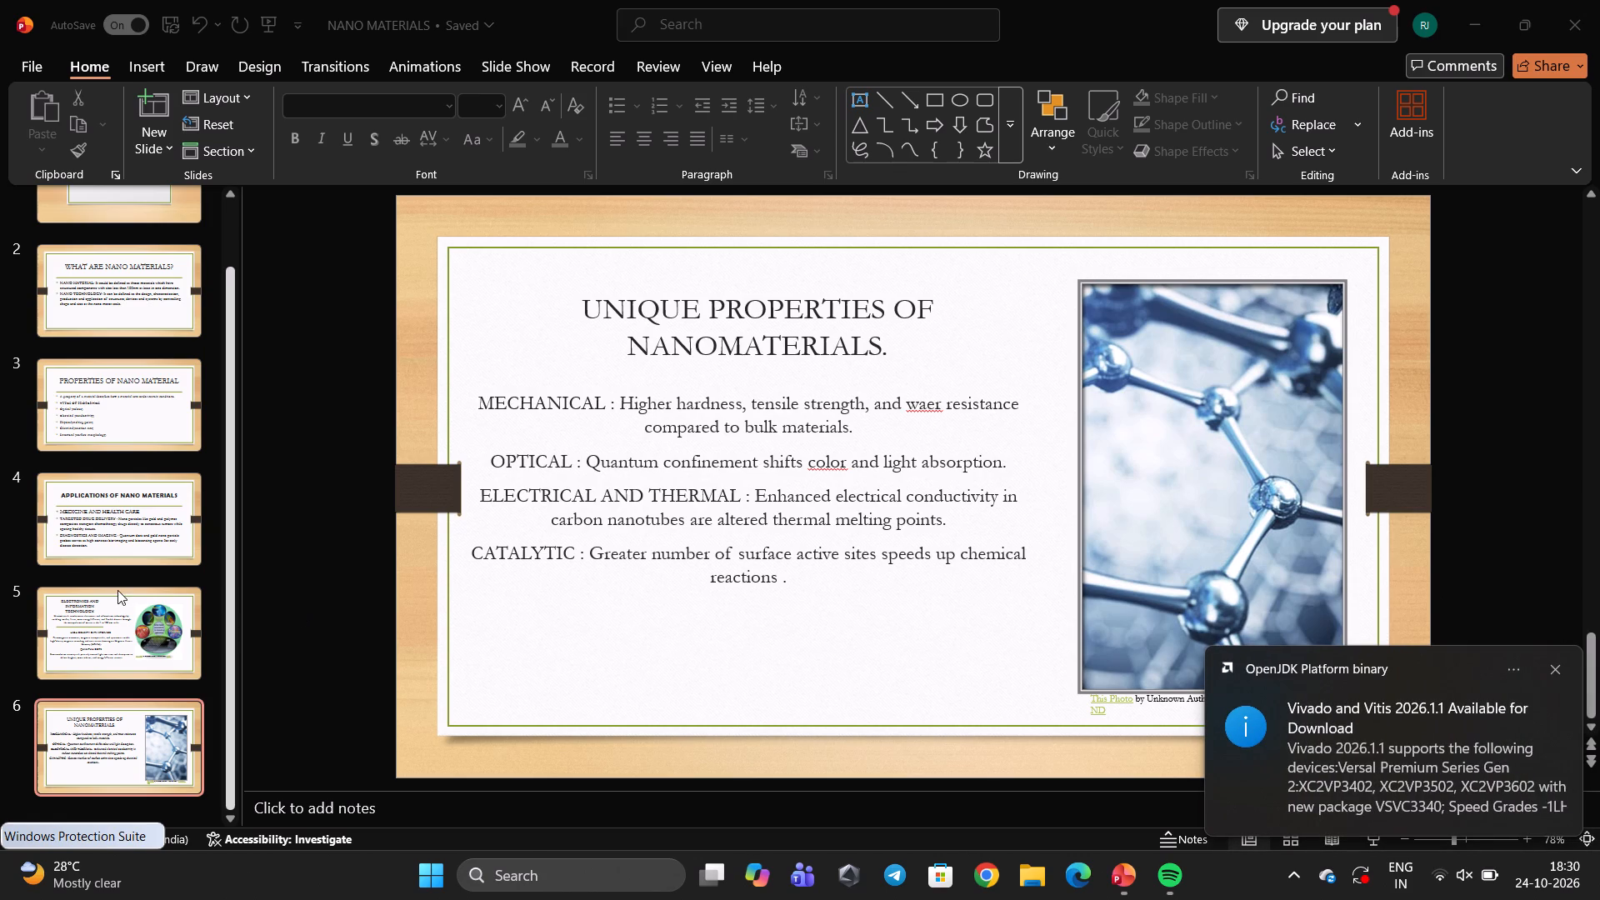
Add a Title and Content slide directly after the Electronics and Information Technology slide.
click(149, 139)
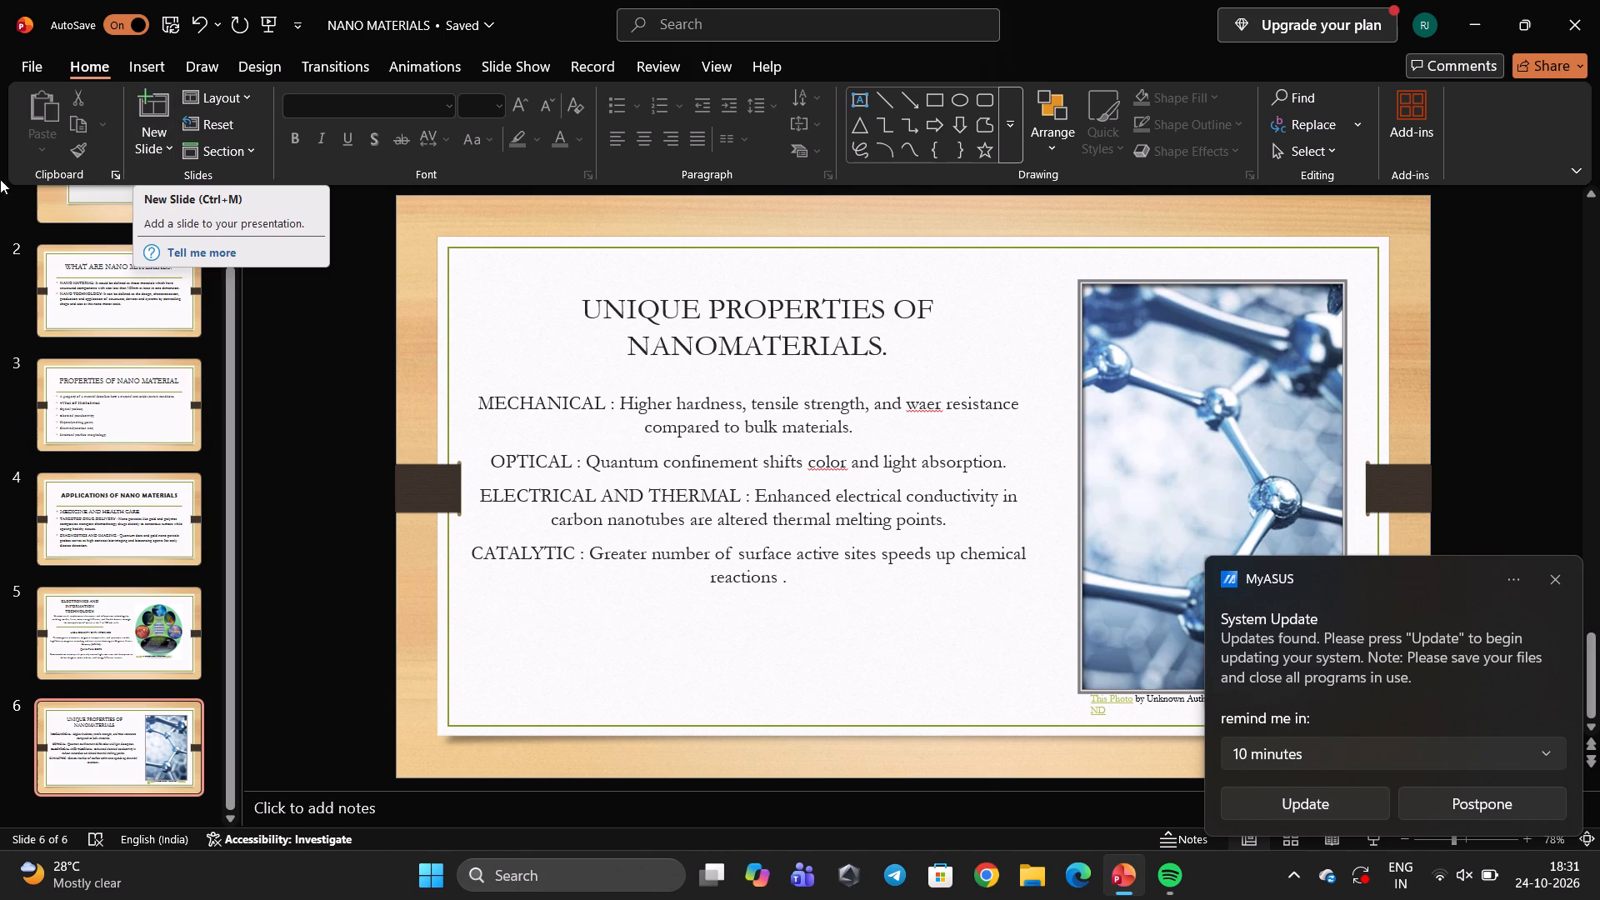
click(122, 630)
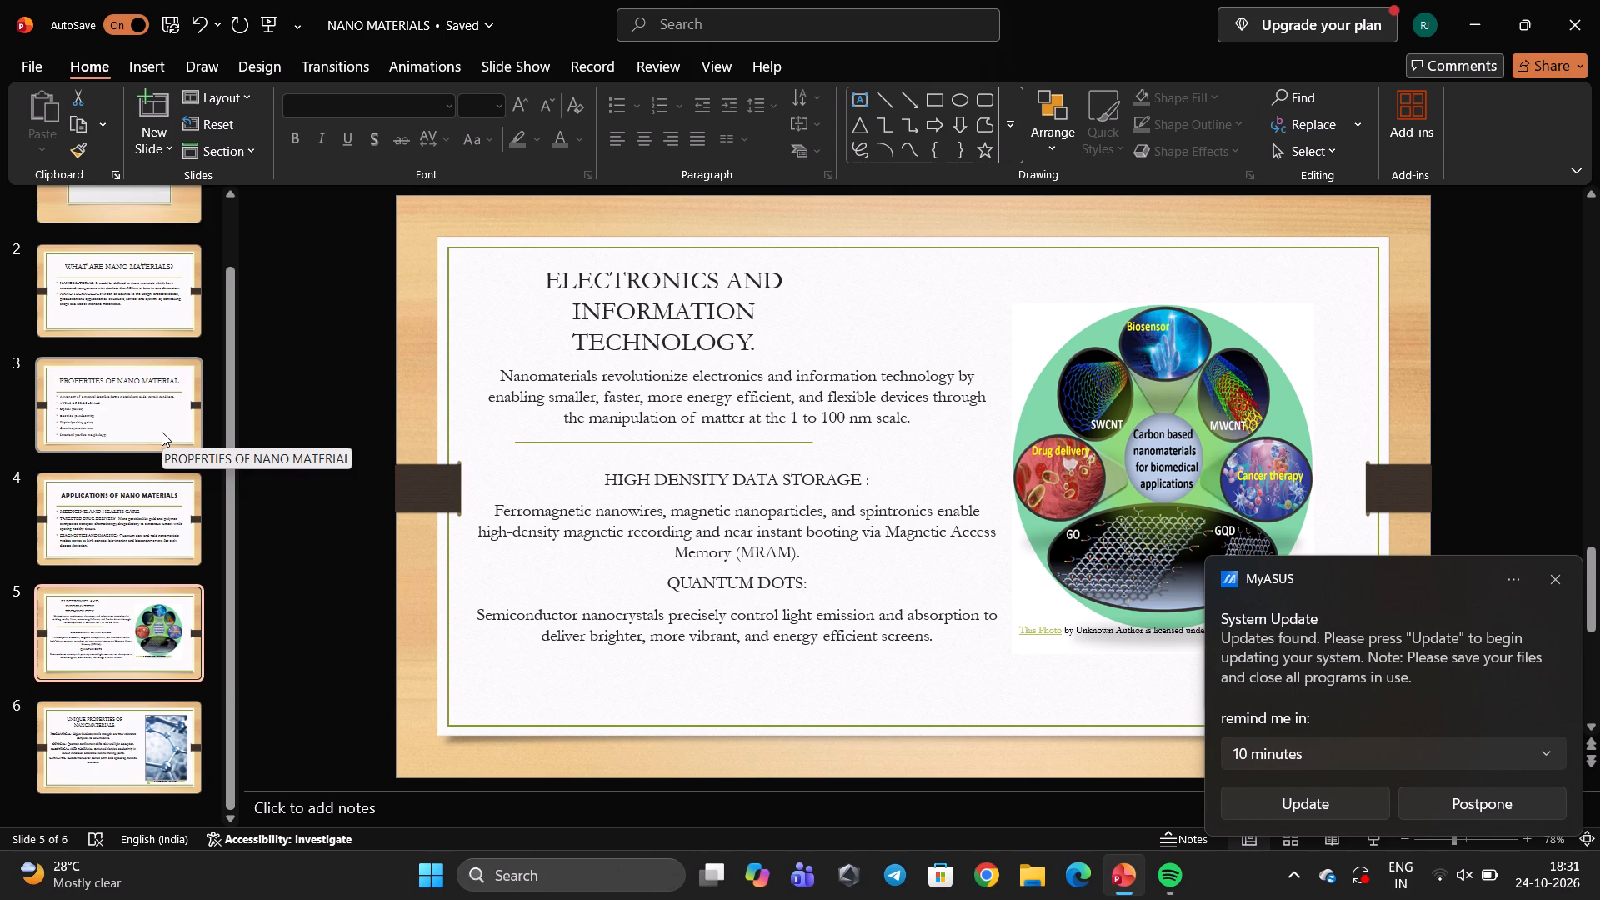
click(107, 619)
click(102, 753)
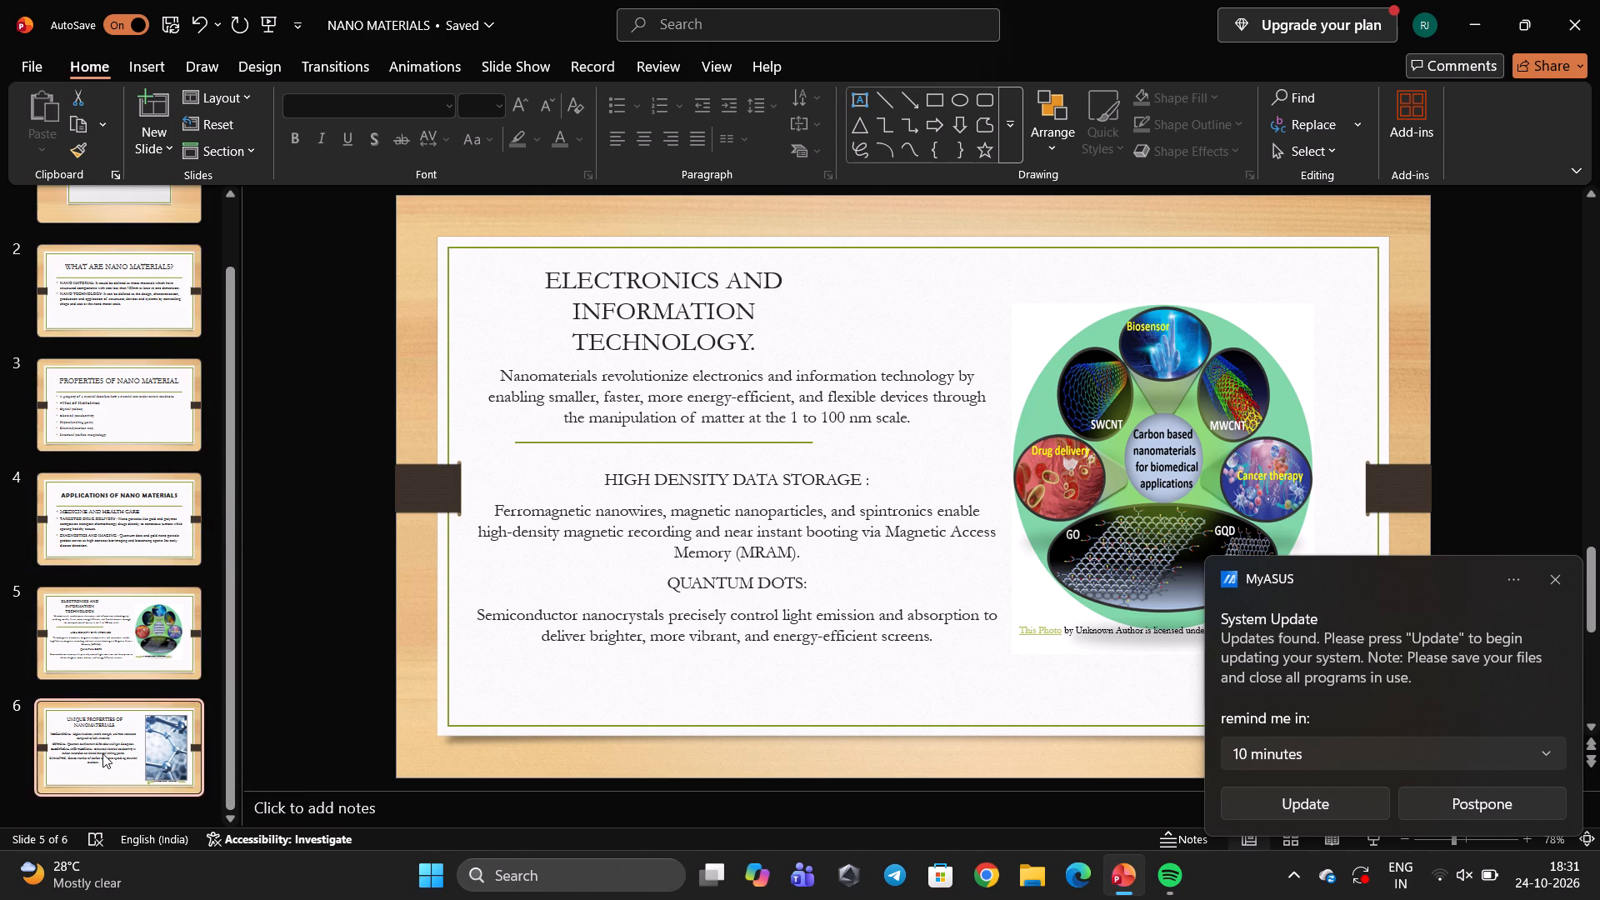
click(107, 528)
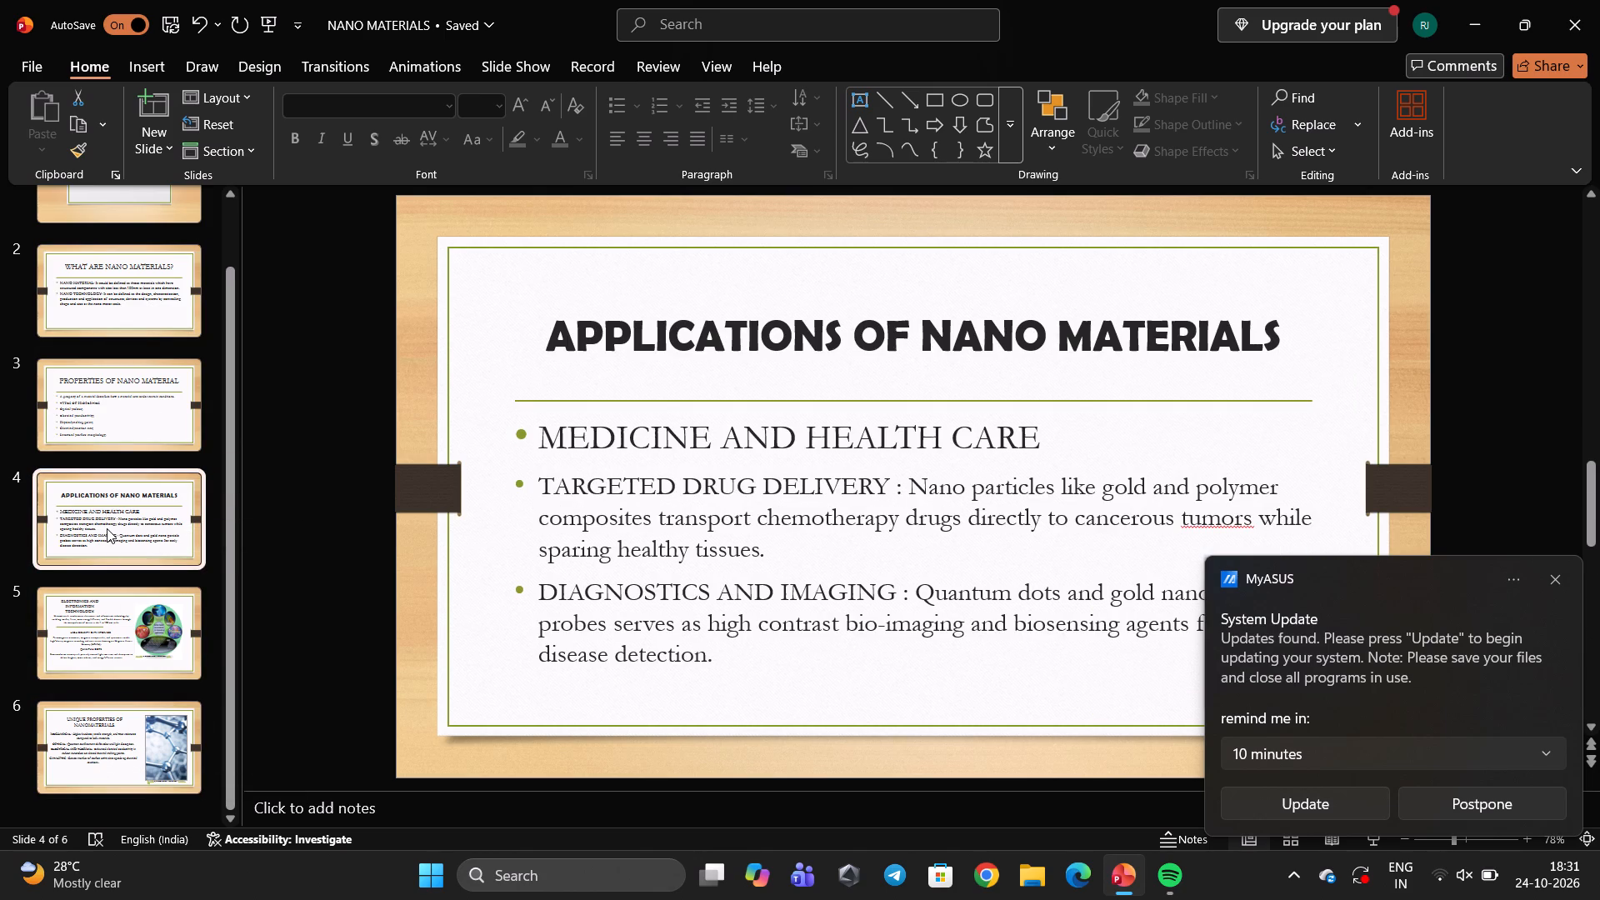
click(94, 723)
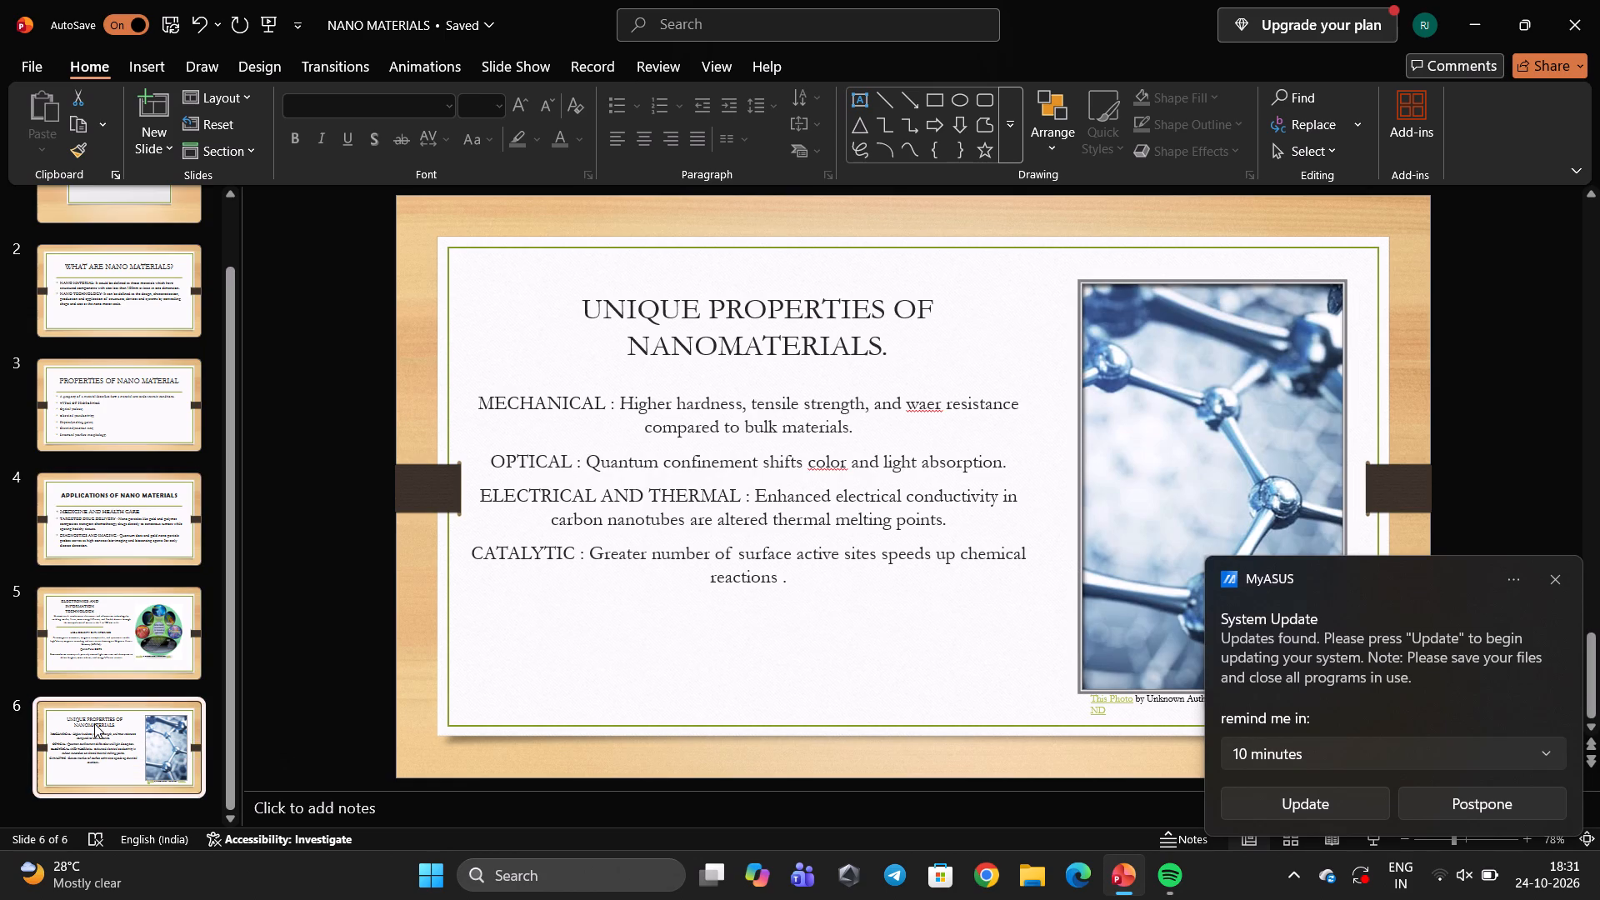
click(91, 653)
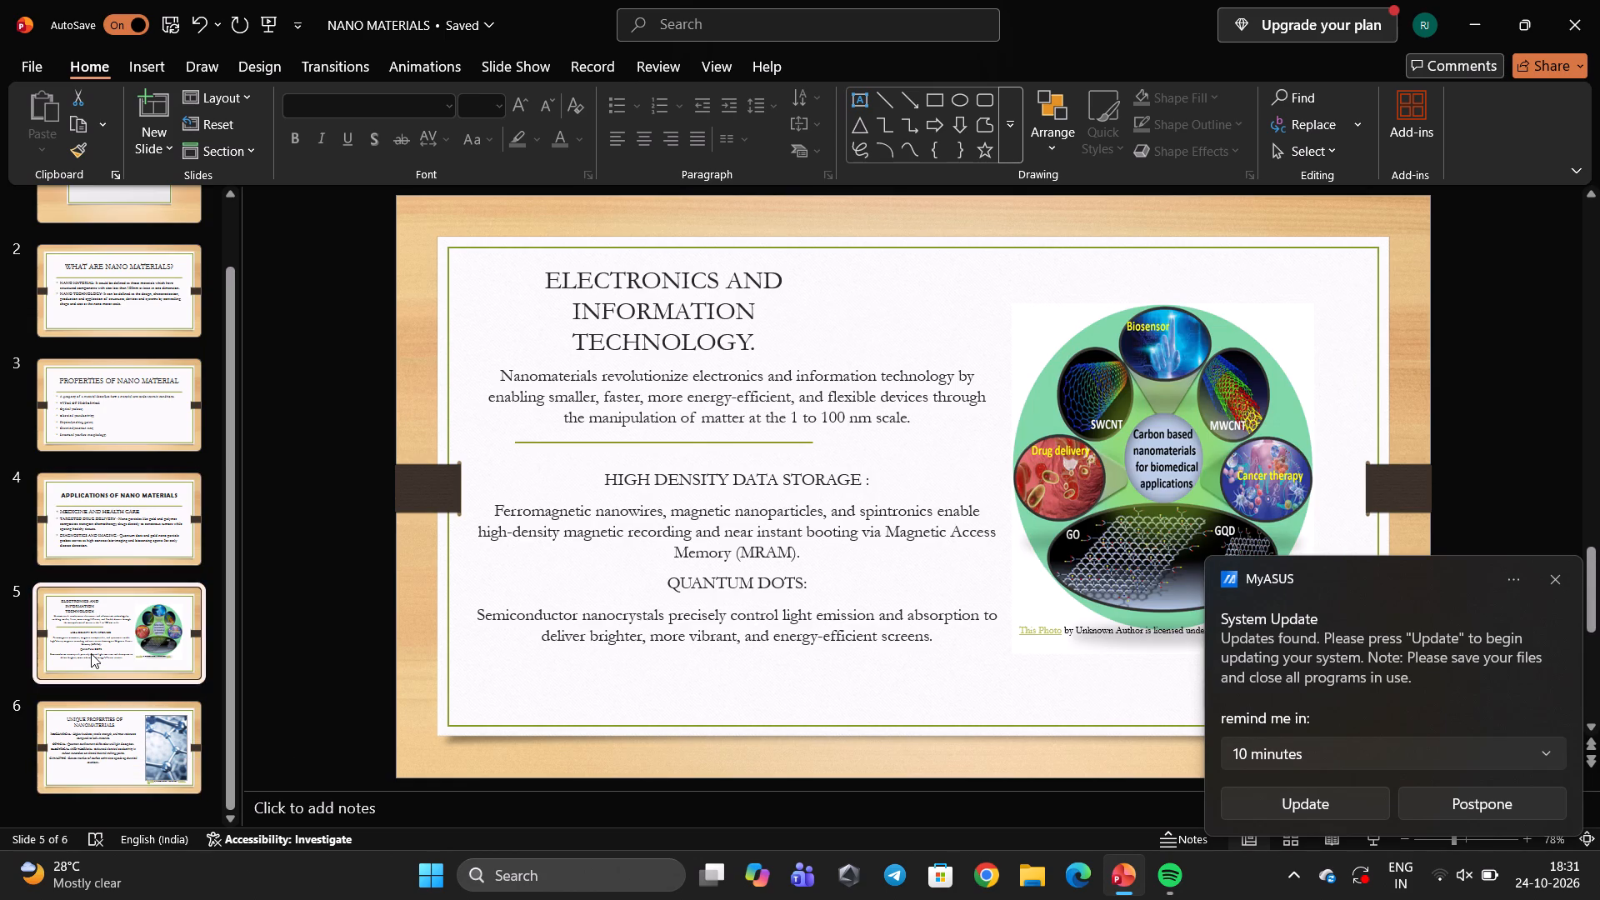
click(146, 137)
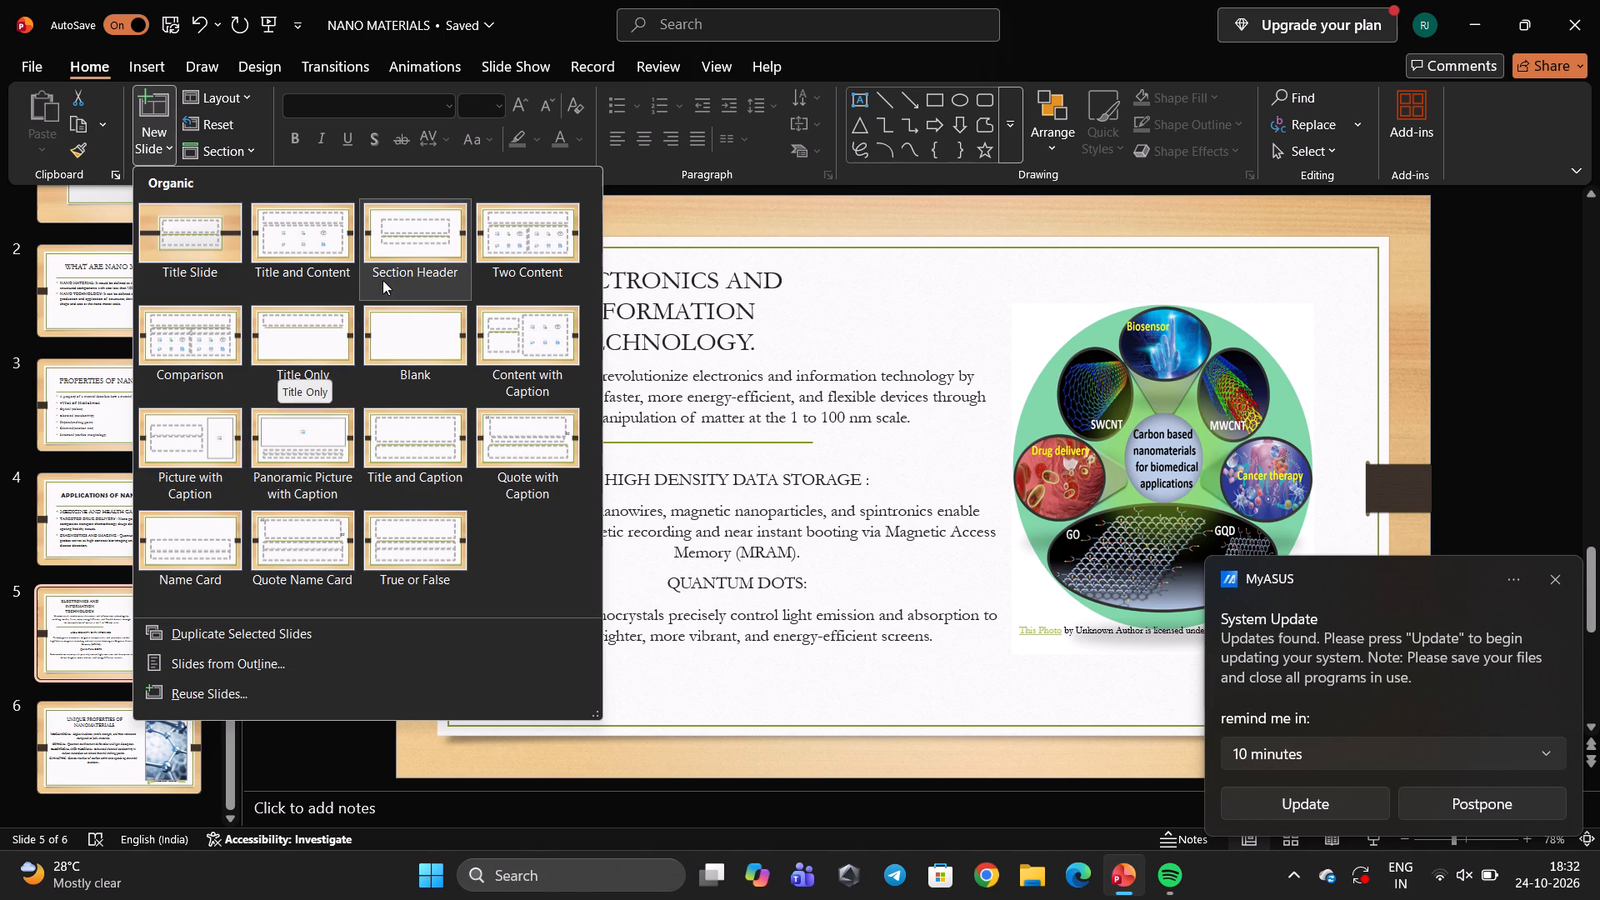
click(338, 248)
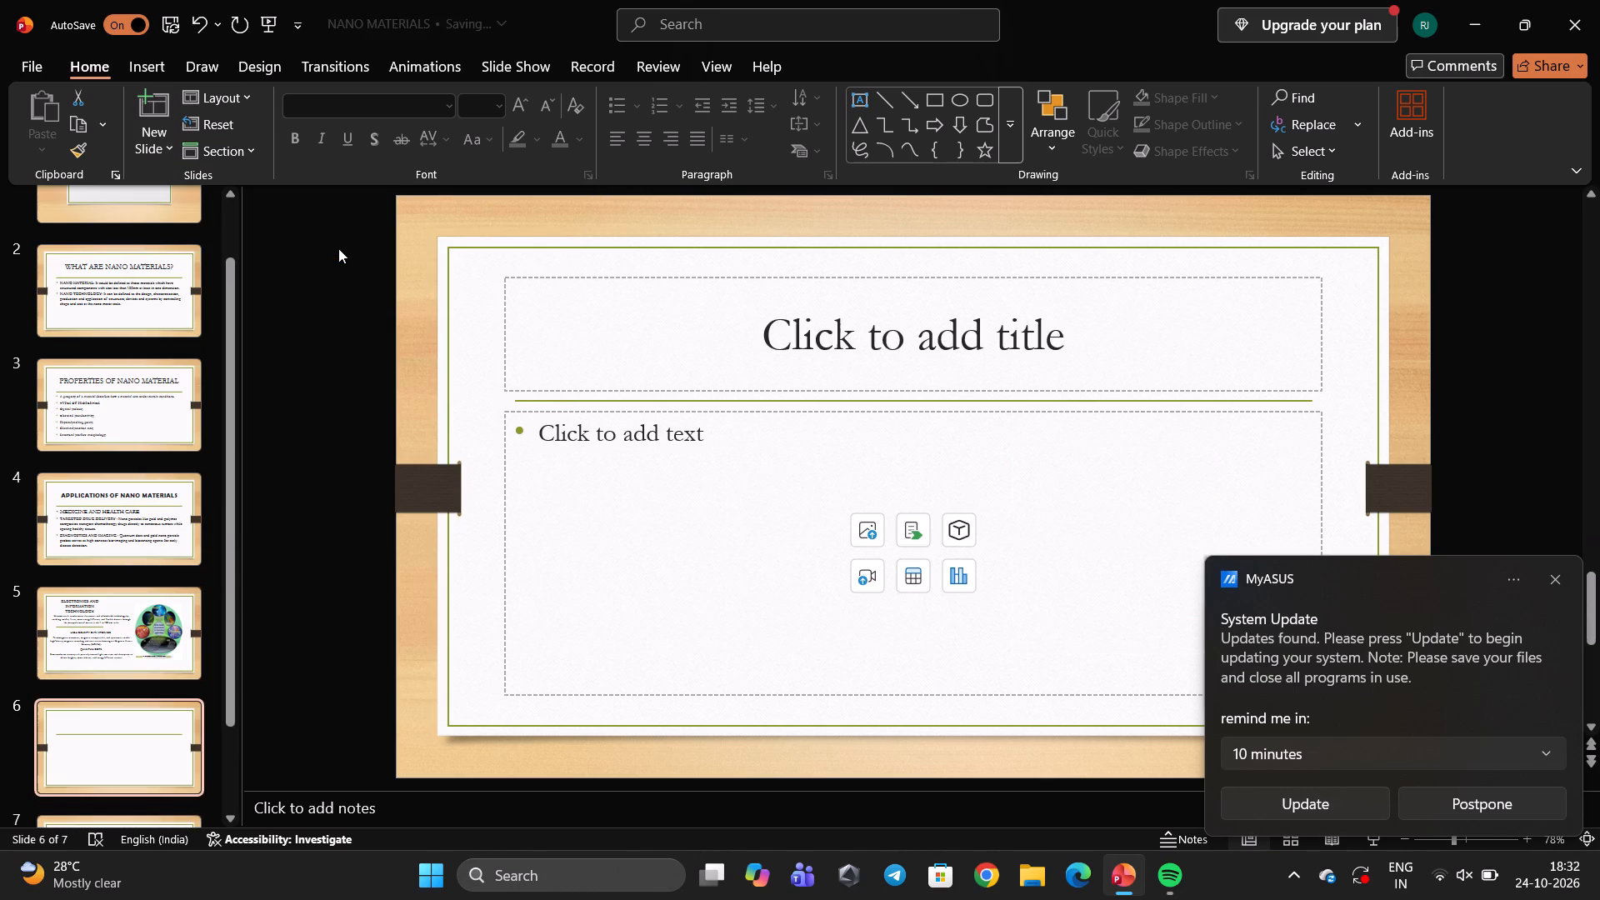
Enter the title "APPLICATIONS IN ENERGY AND ENVIRONMENT" on the new slide.
click(822, 322)
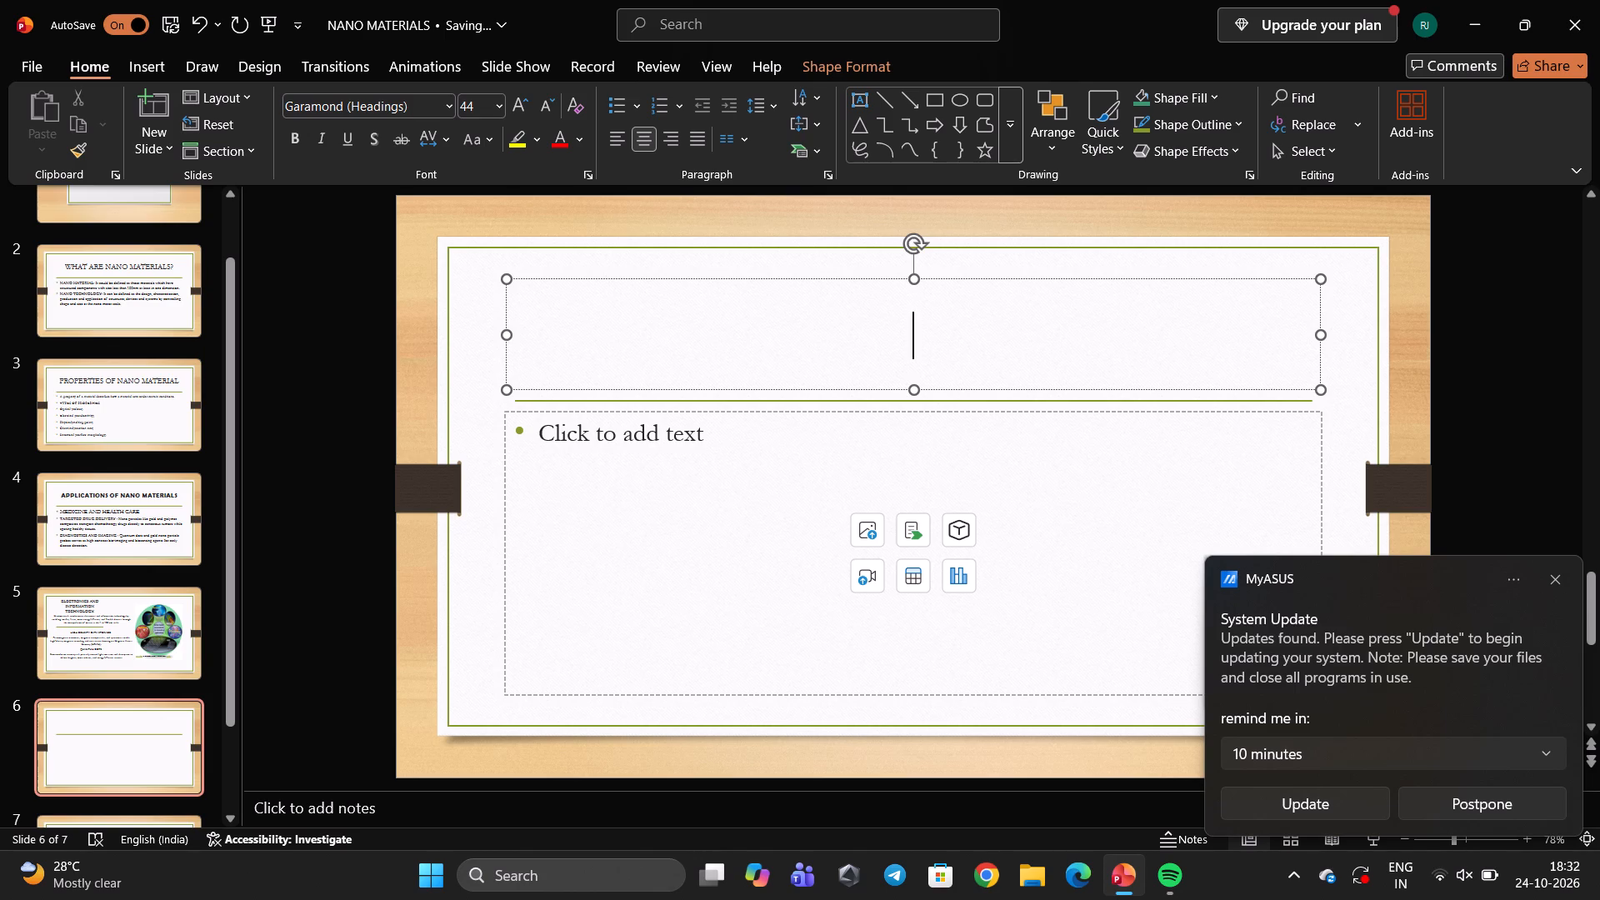
text(APPLI)
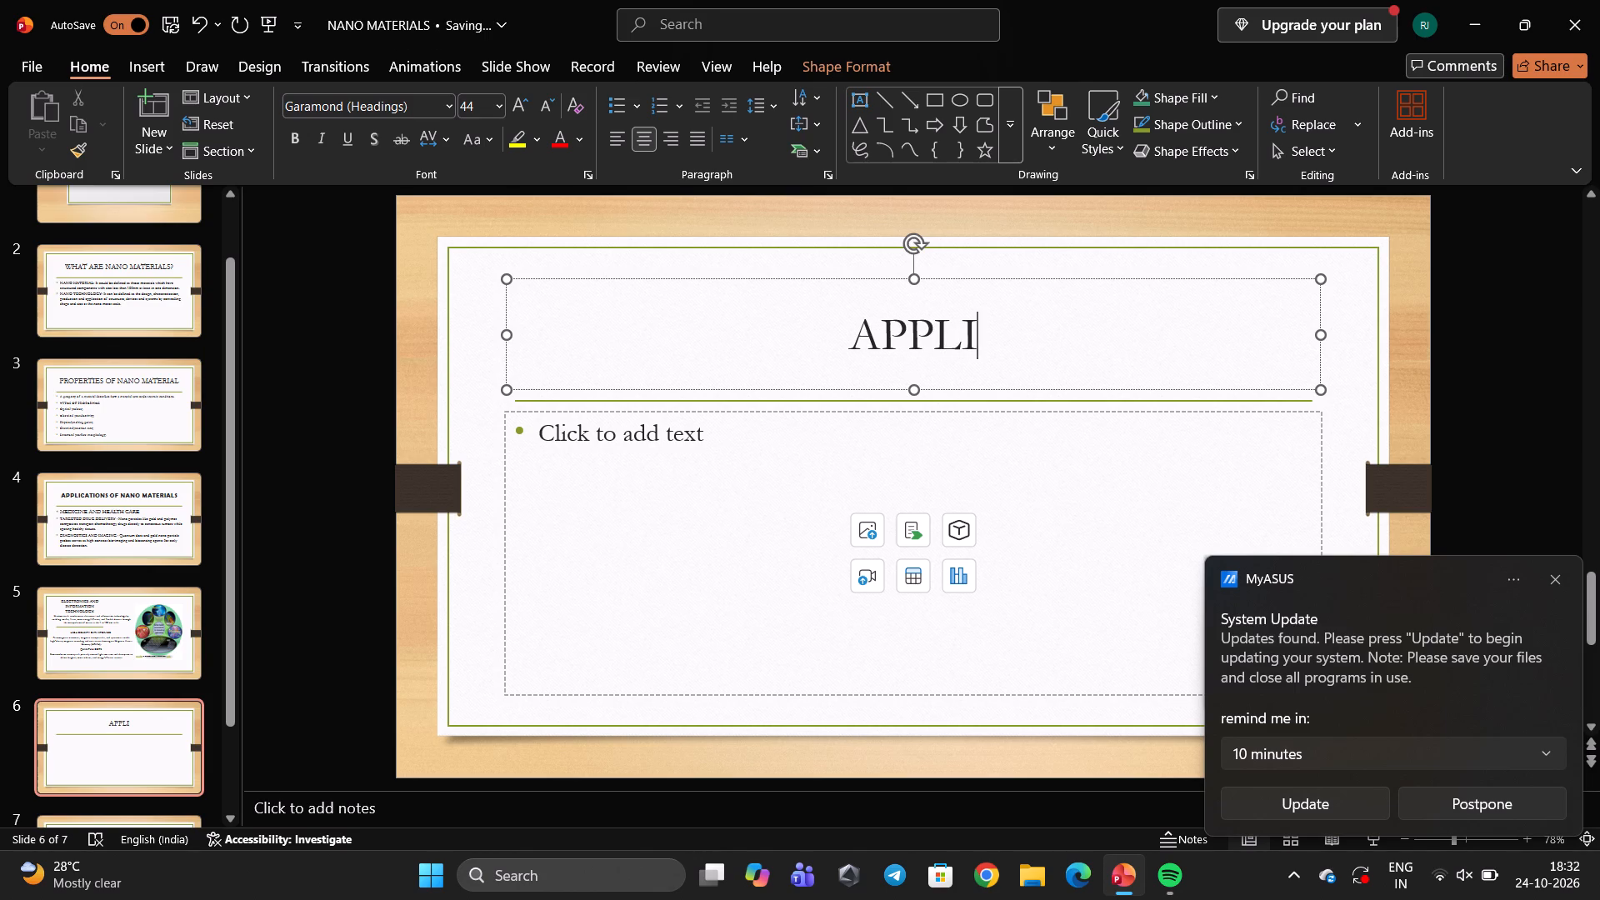
key(c)
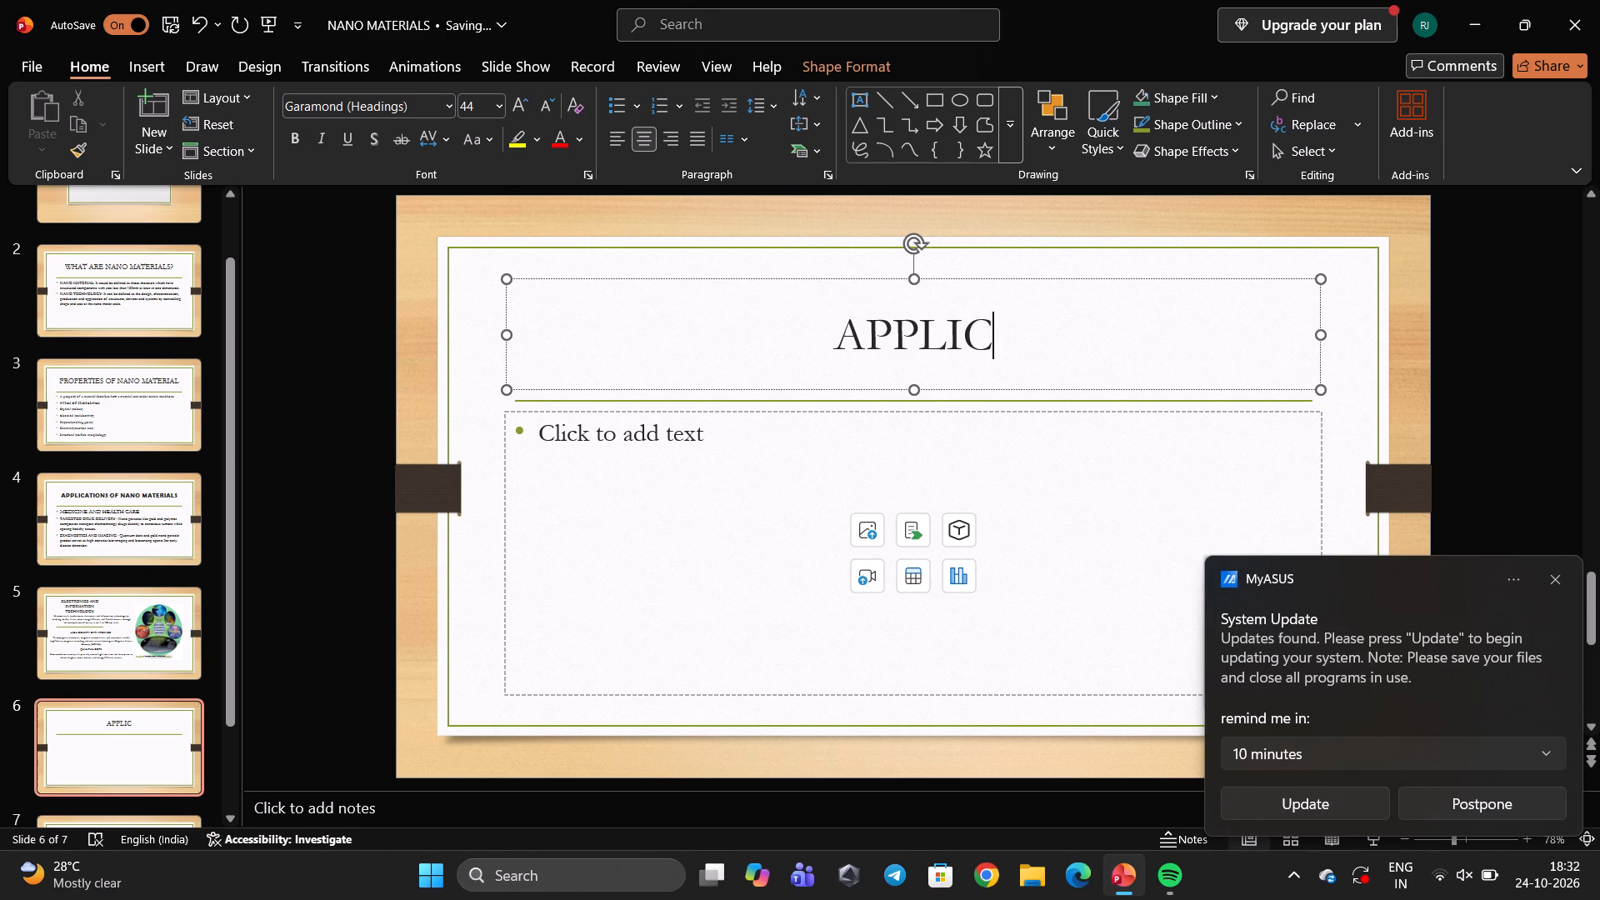
text(ATIONS)
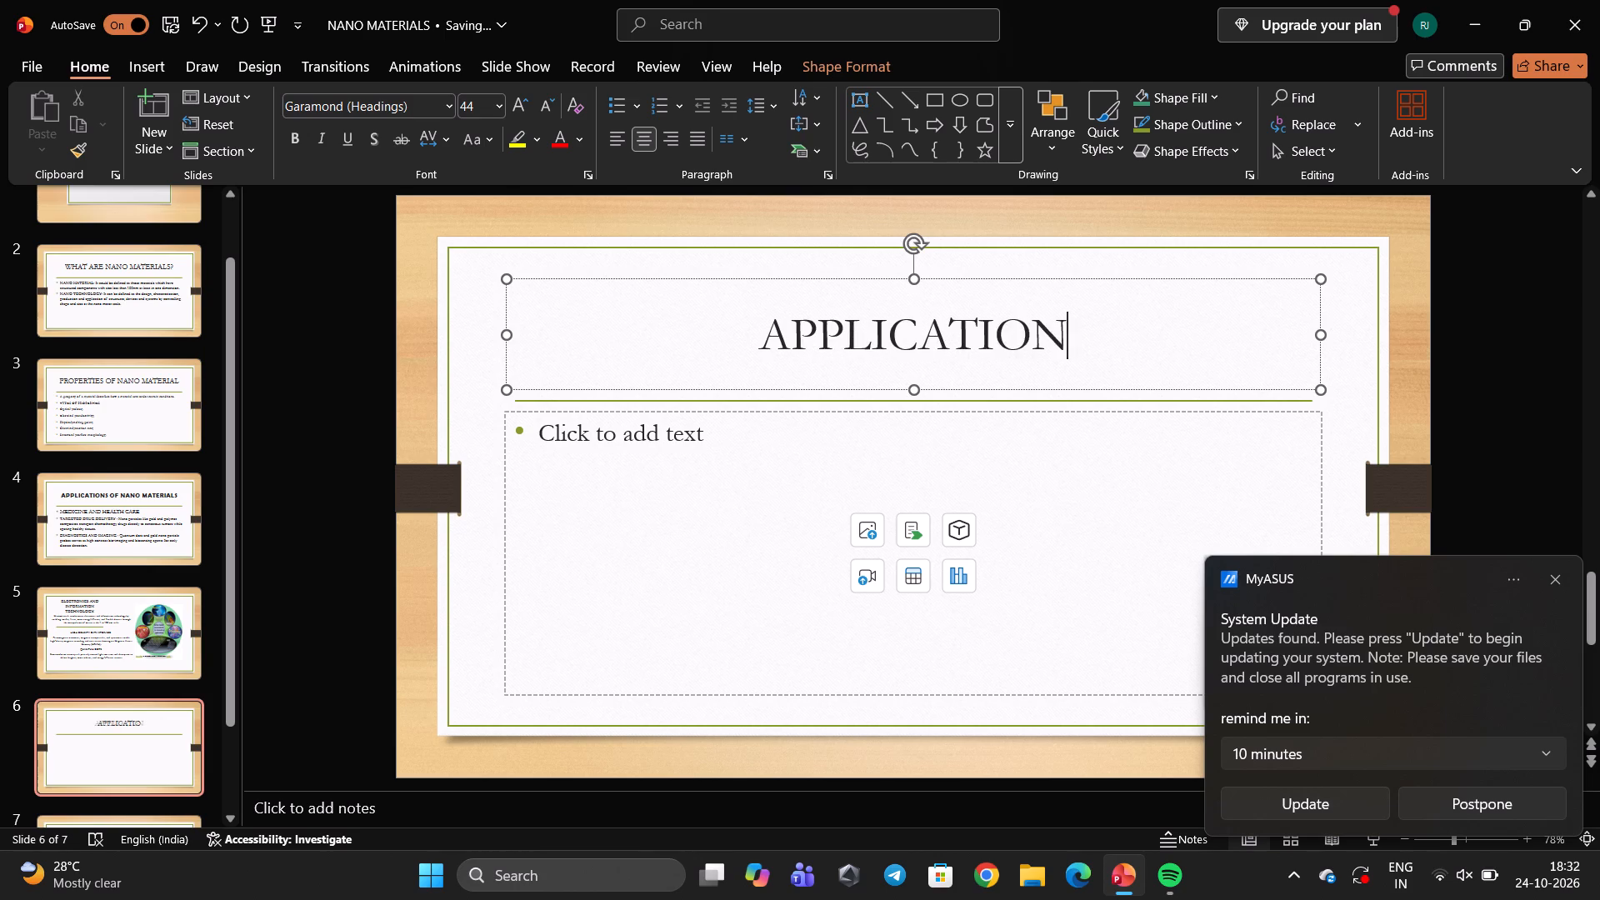
key(space)
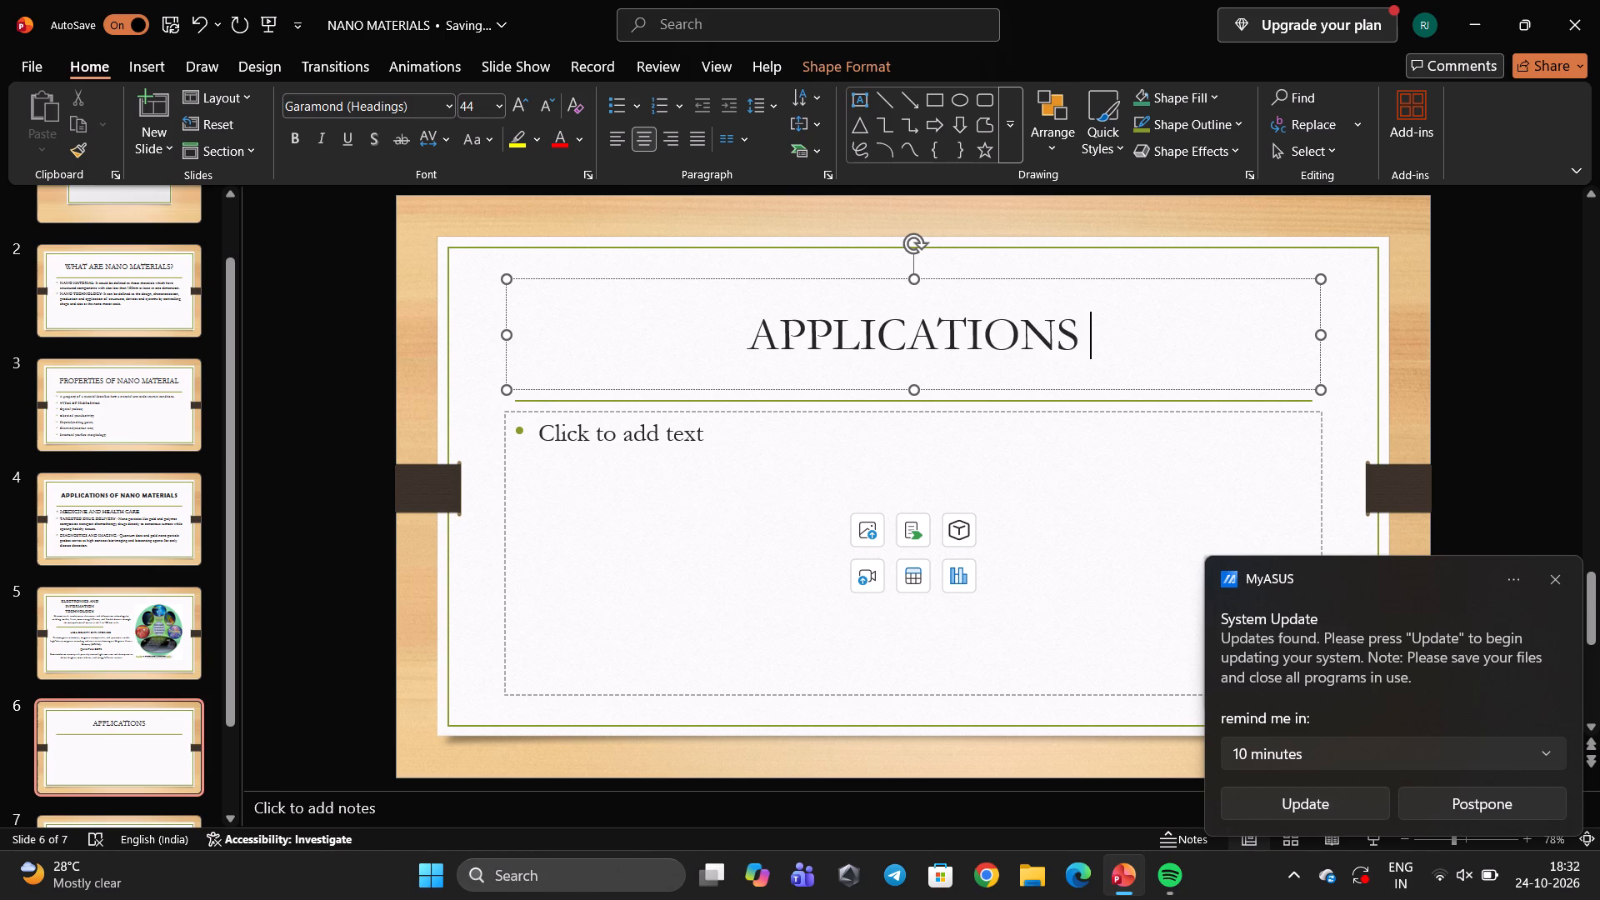
key(i)
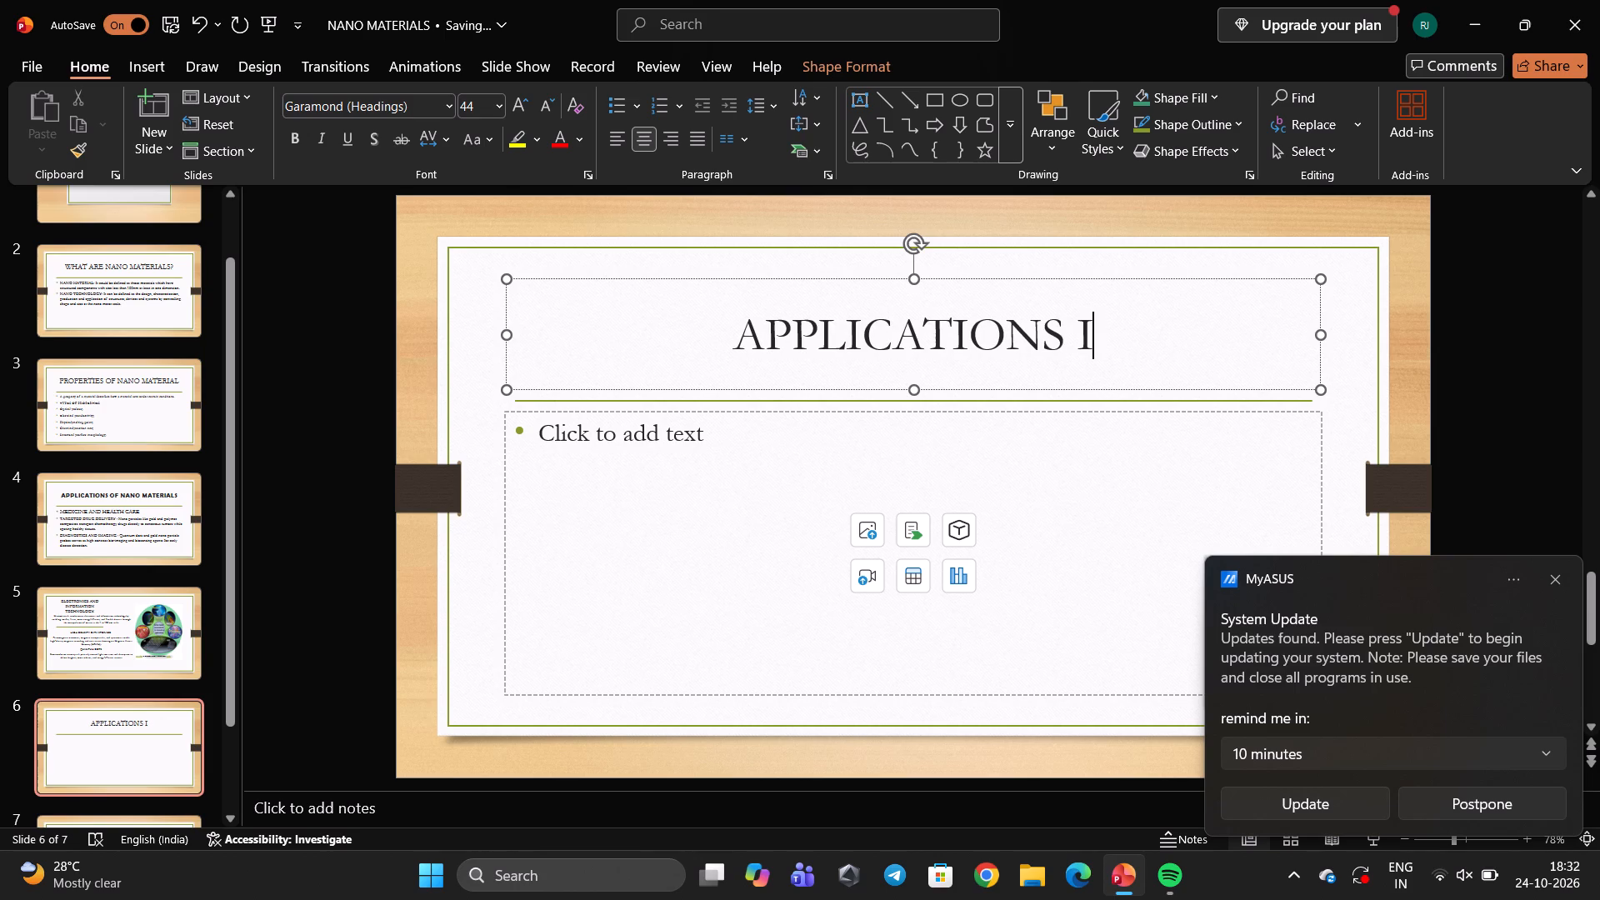
text(N)
key(space)
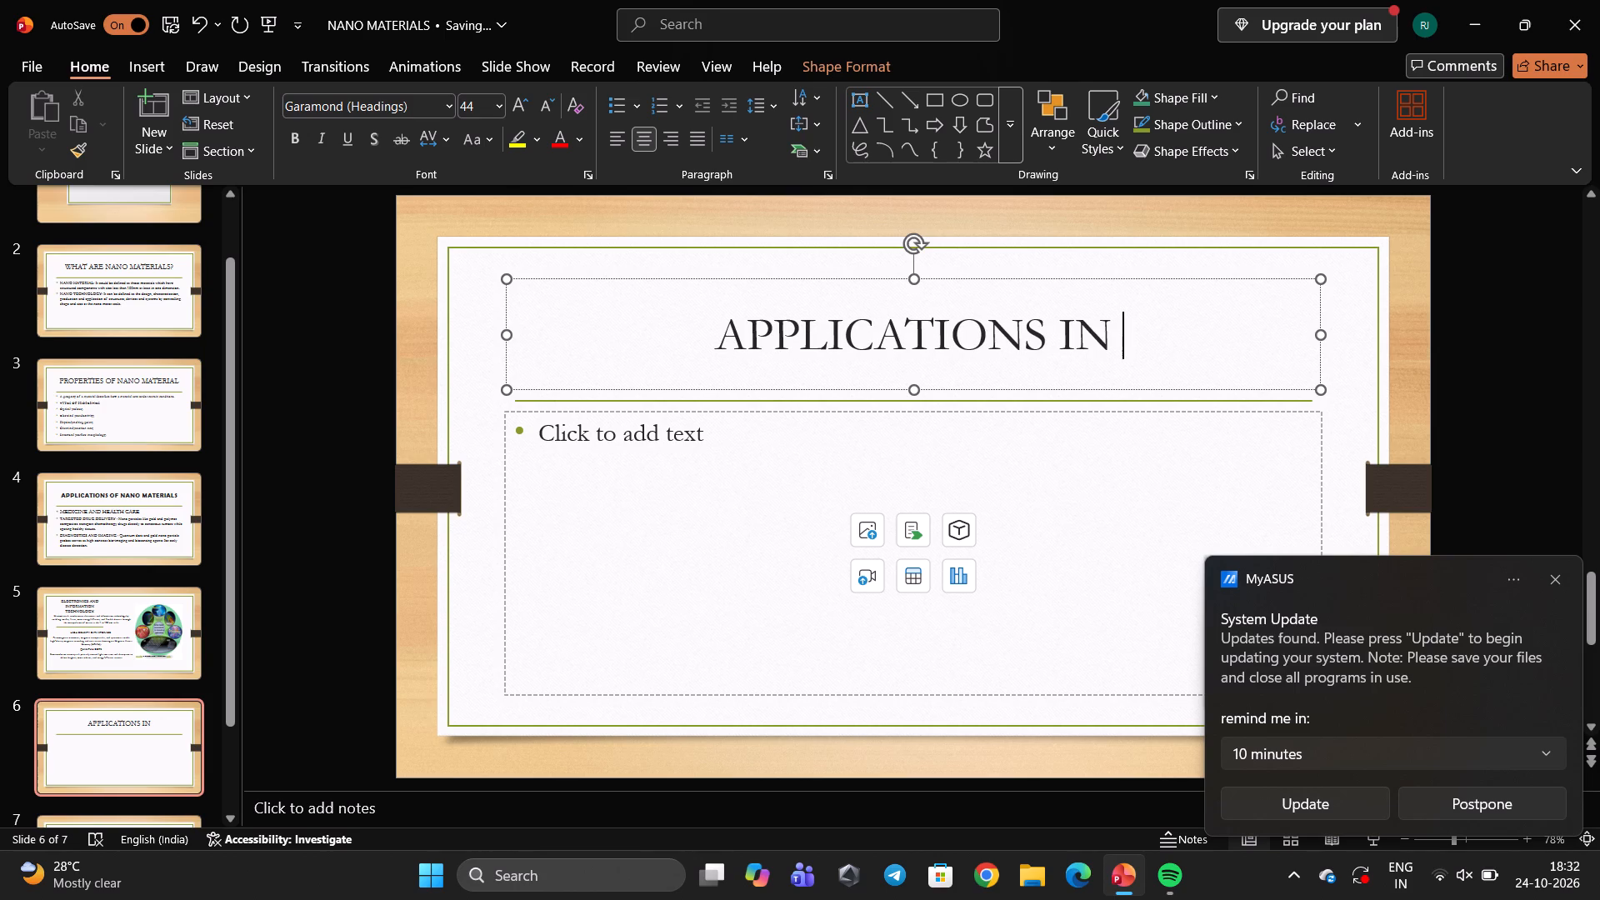
text(ENERGY)
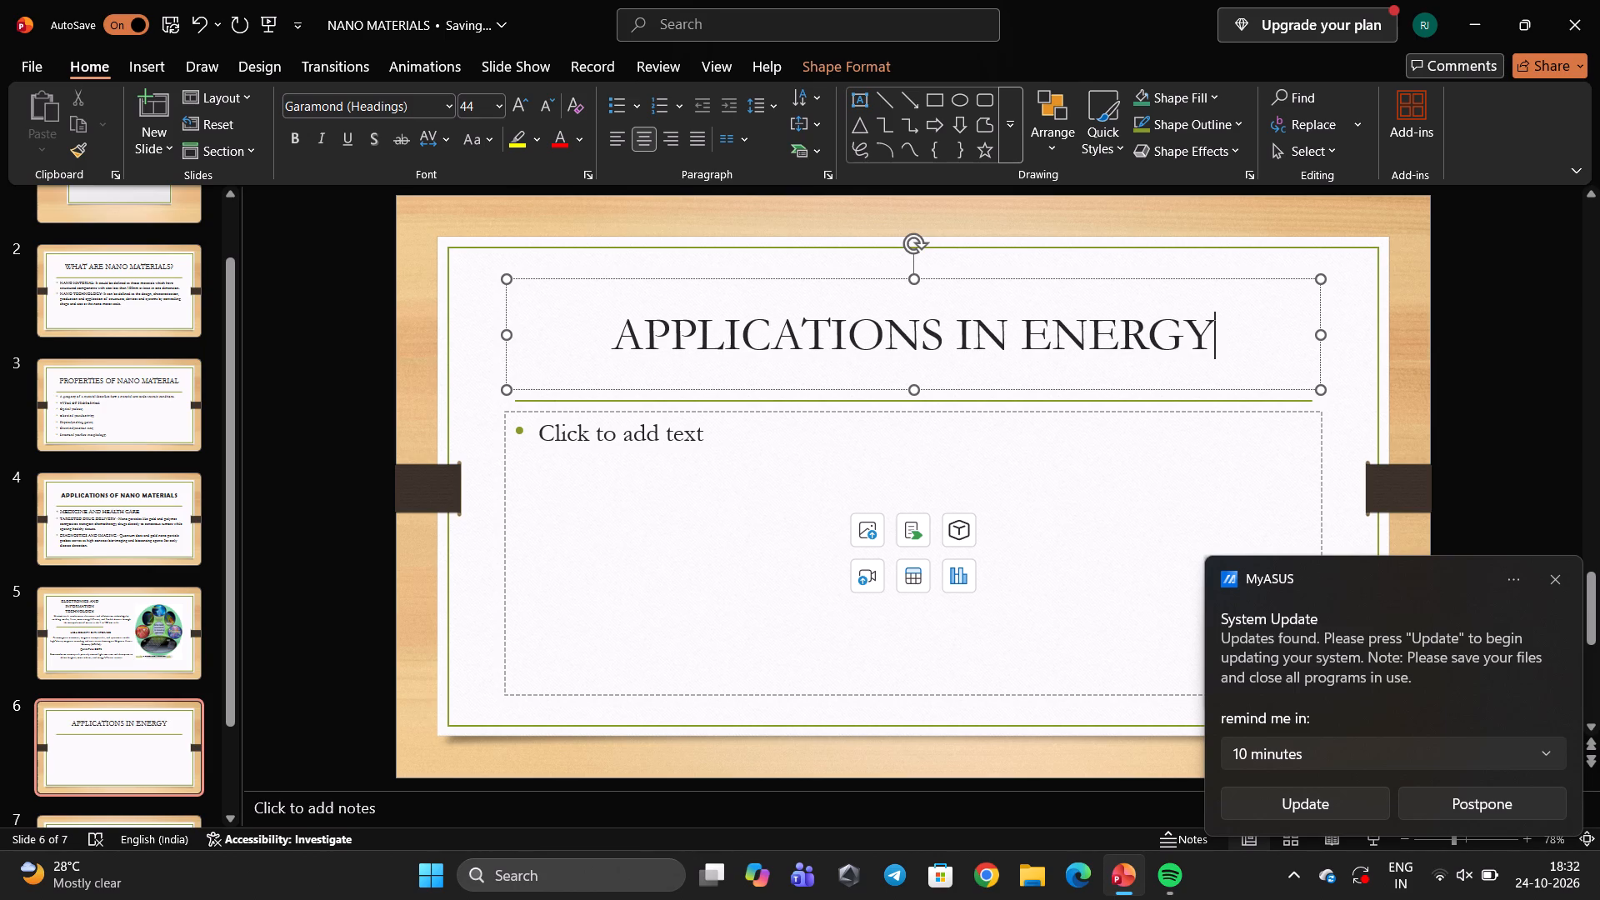
key(space)
text(AND ENVIRONMENT)
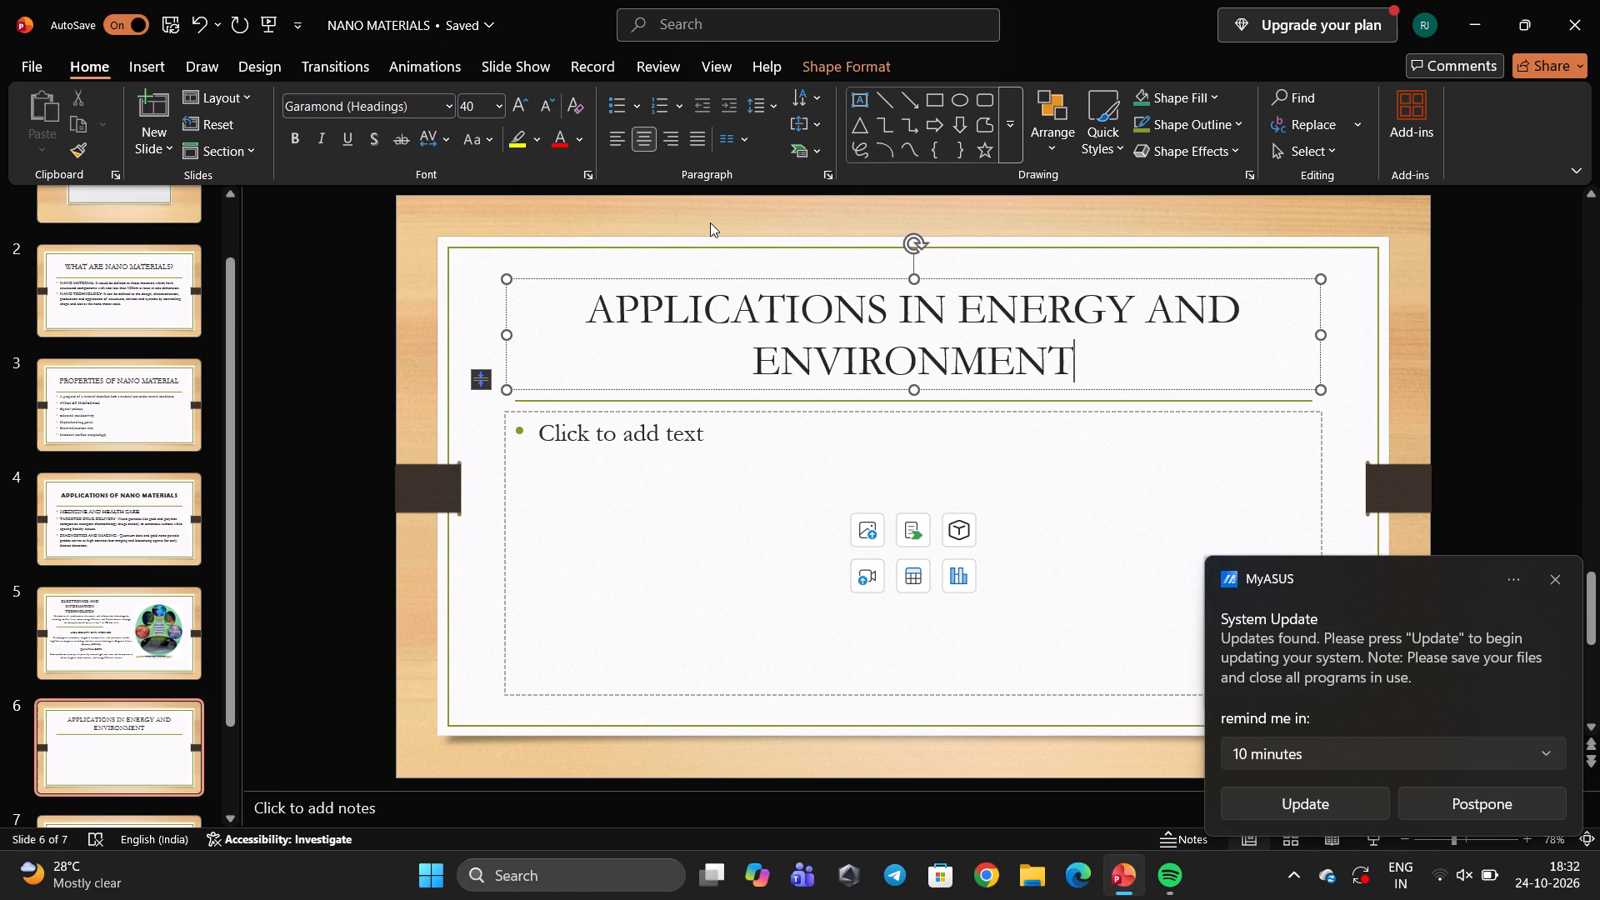
Start the first body bullet of the energy and environment slide with the label "RENEWABLE ENERGY :".
click(561, 439)
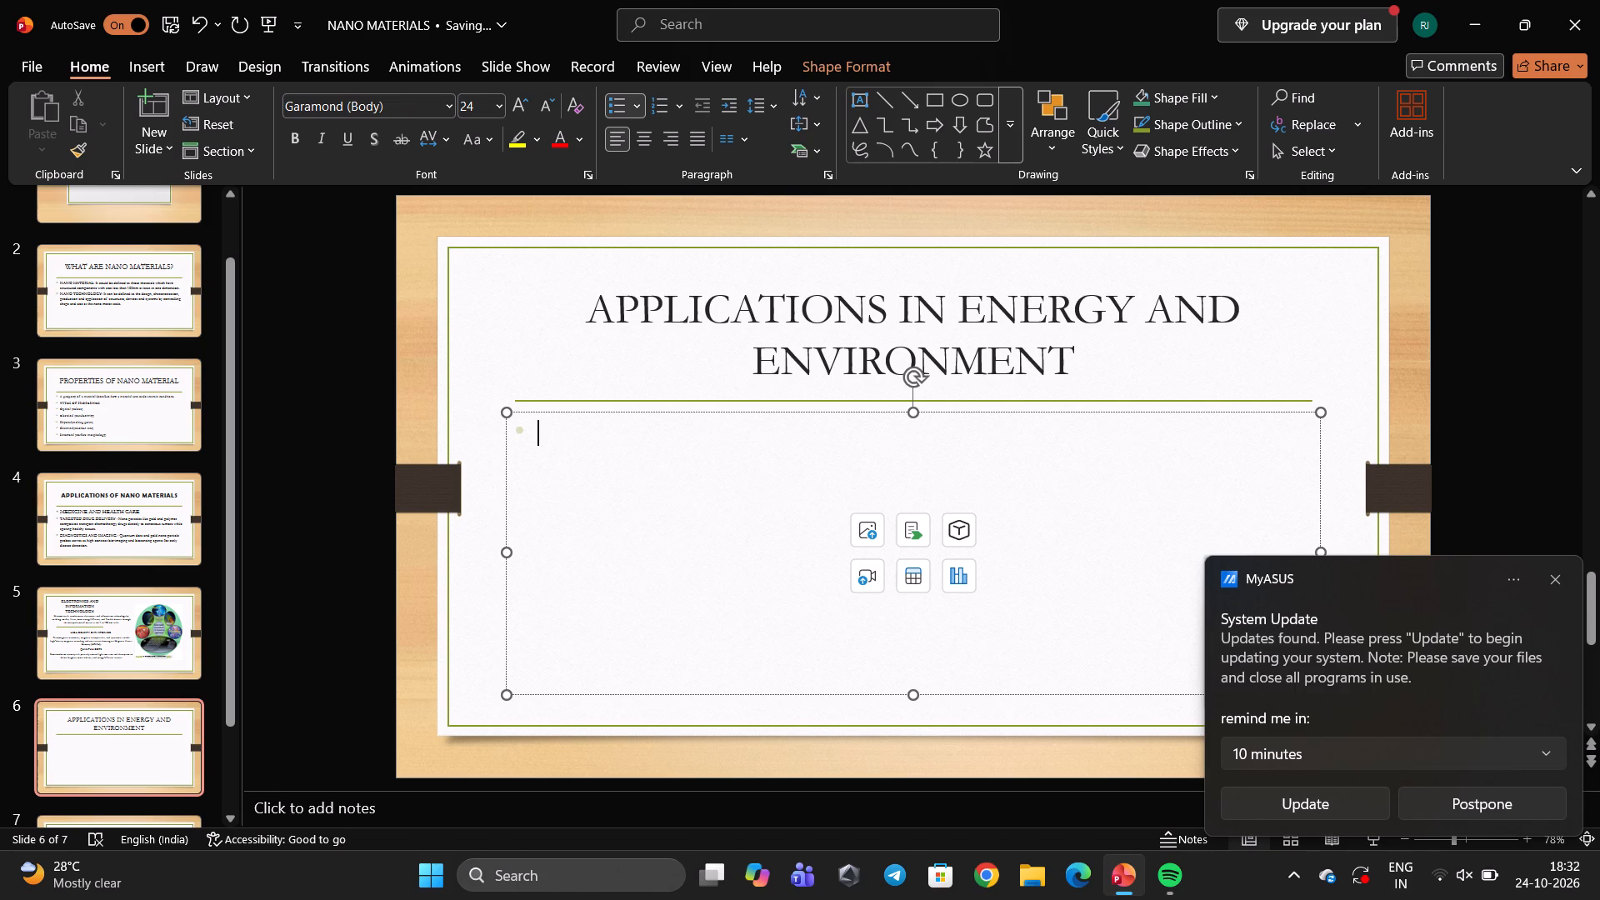
text(RENEWA)
text(BL)
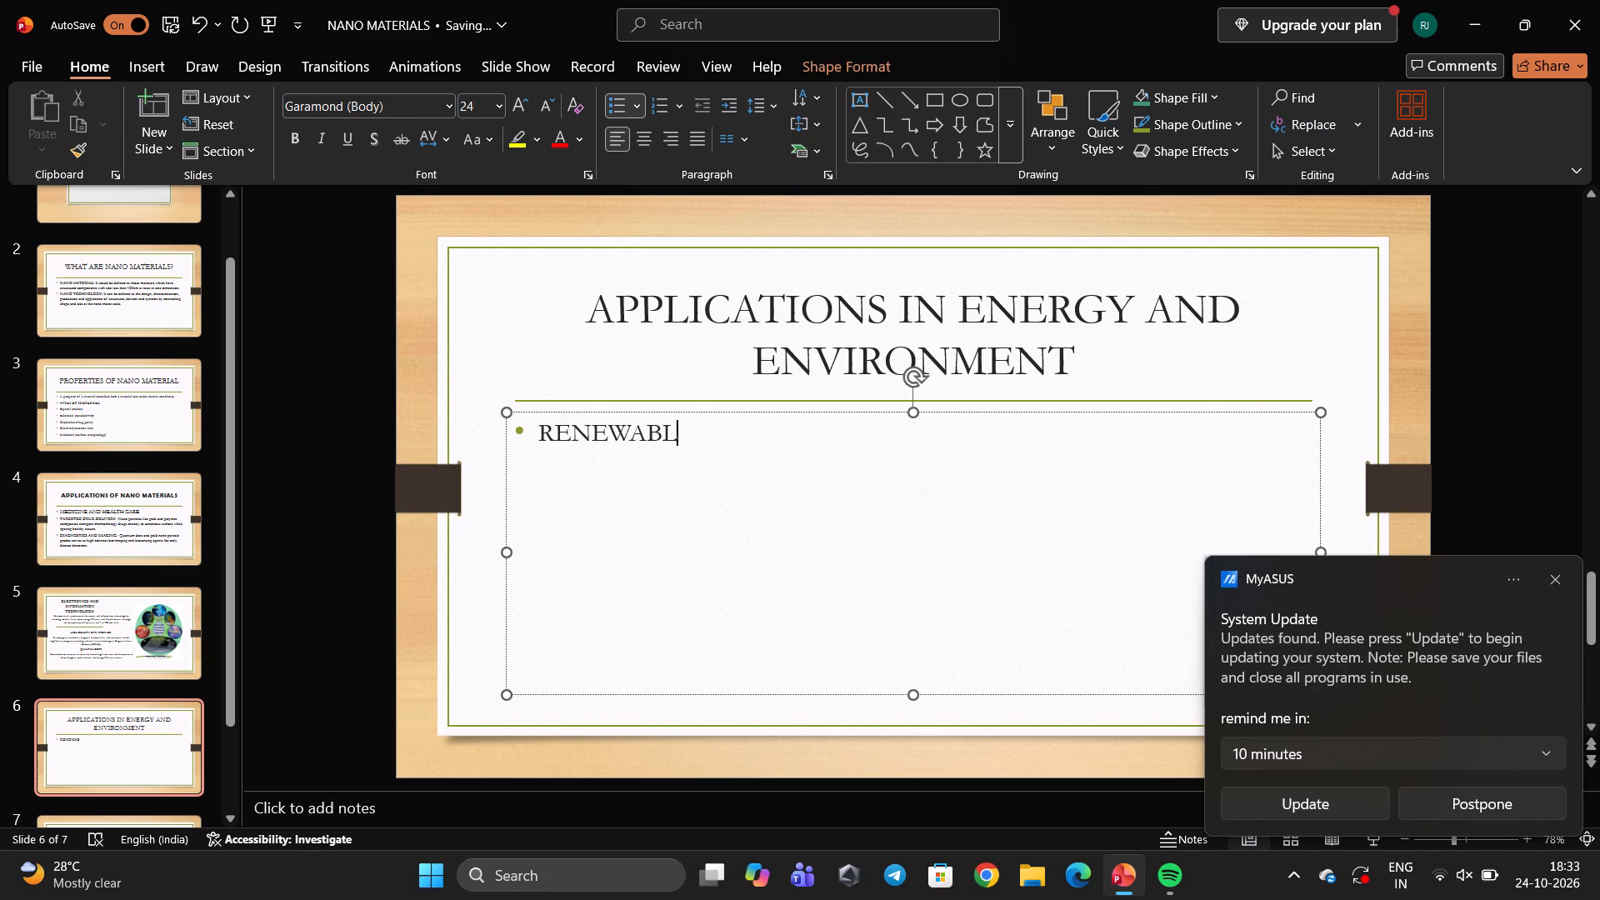
text(E ENERGY)
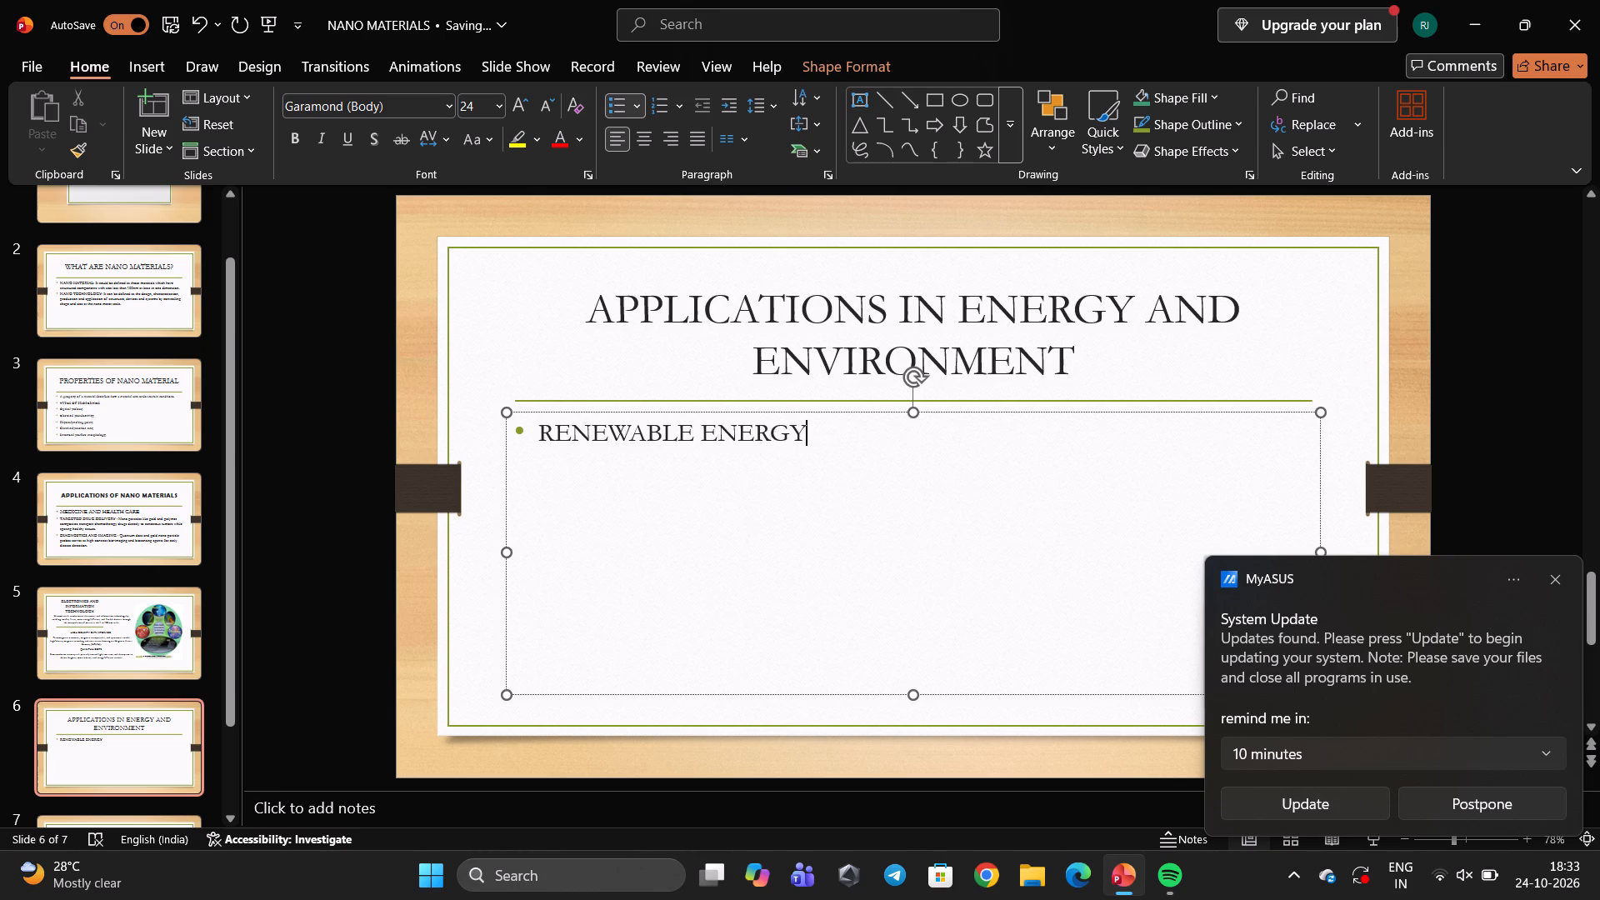
key(space)
key(shift+colon)
key(space)
Add "ZnO nanowires and TiO2 nanoparticles improve solar cell efficiency" after the RENEWABLE ENERGY label.
key(z)
key(n)
key(o)
key(space)
text(nanowires and)
key(space)
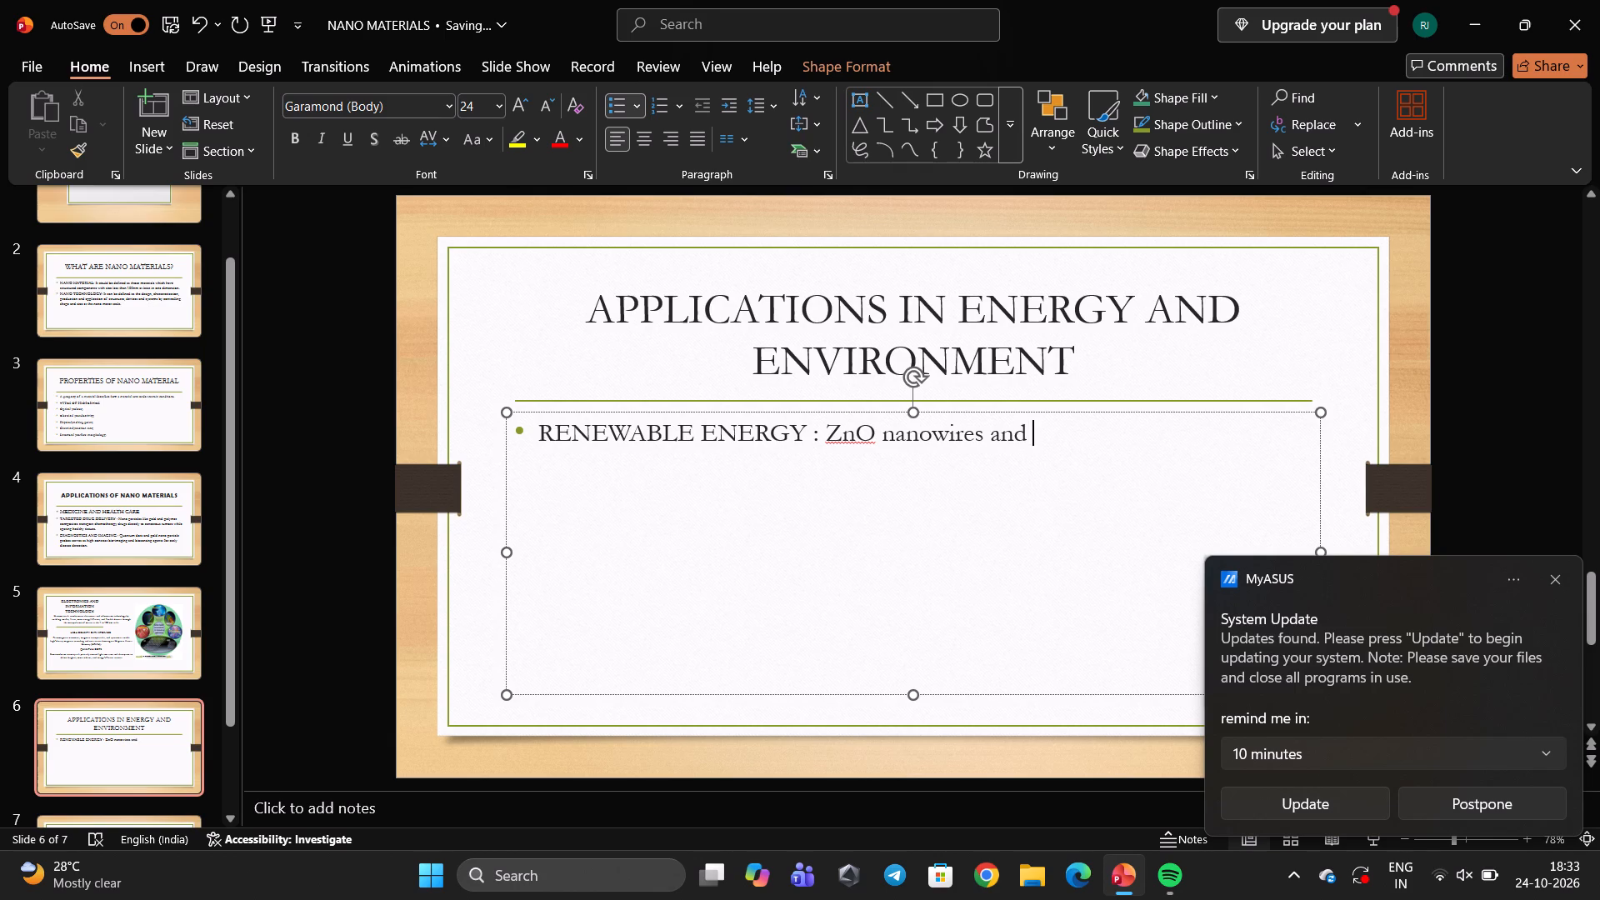
key(t)
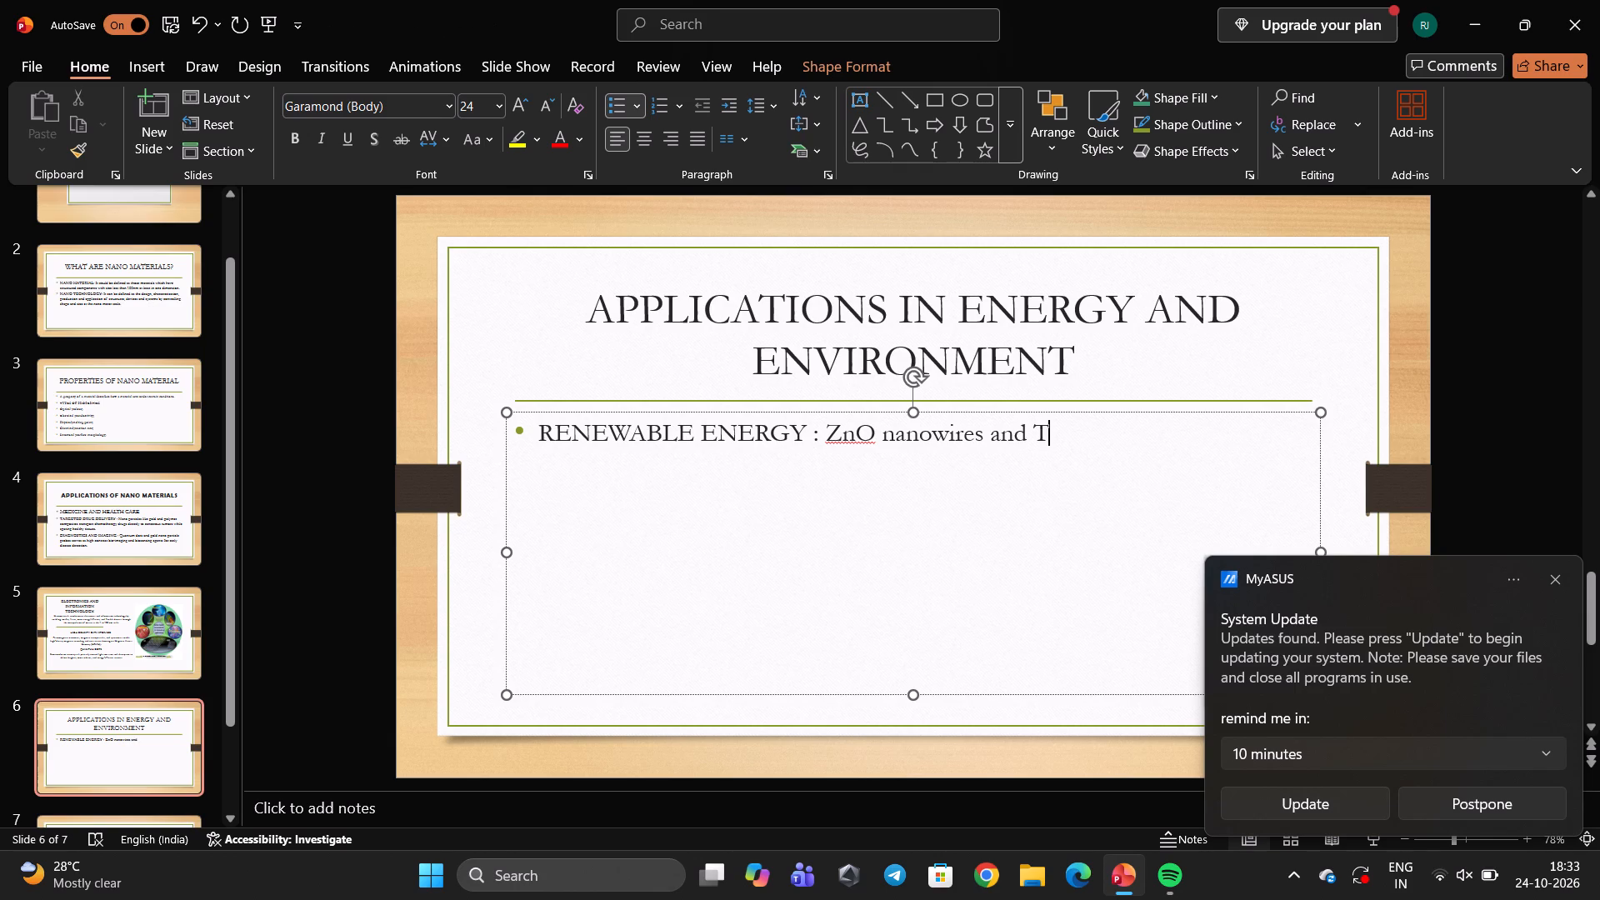
key(i)
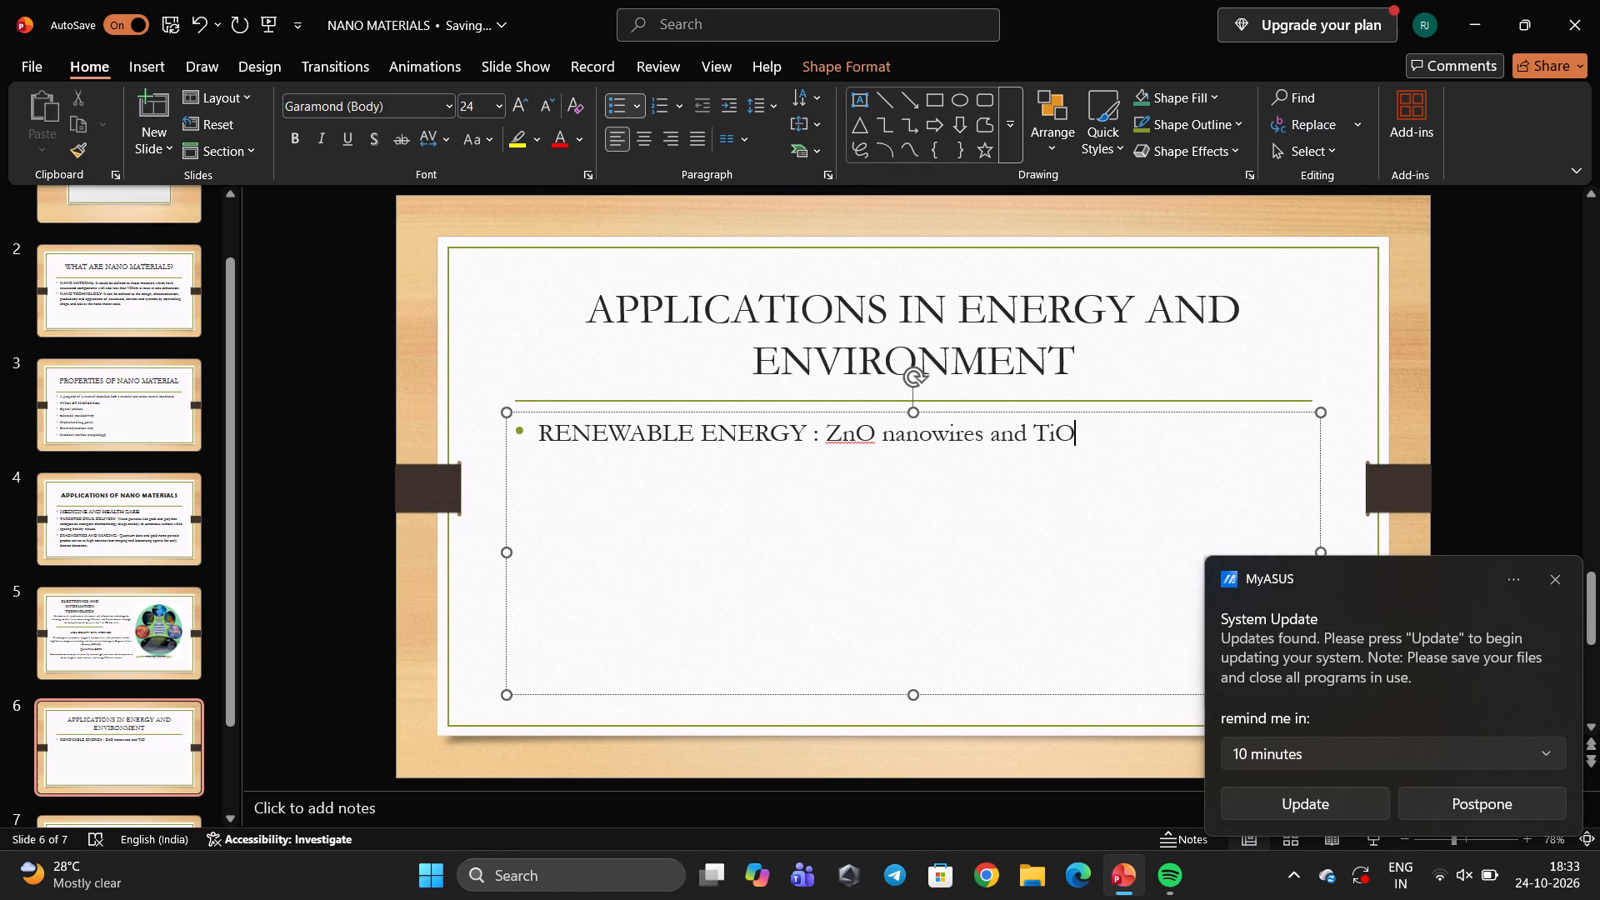
key(2)
key(space)
text(nanoparticles improve)
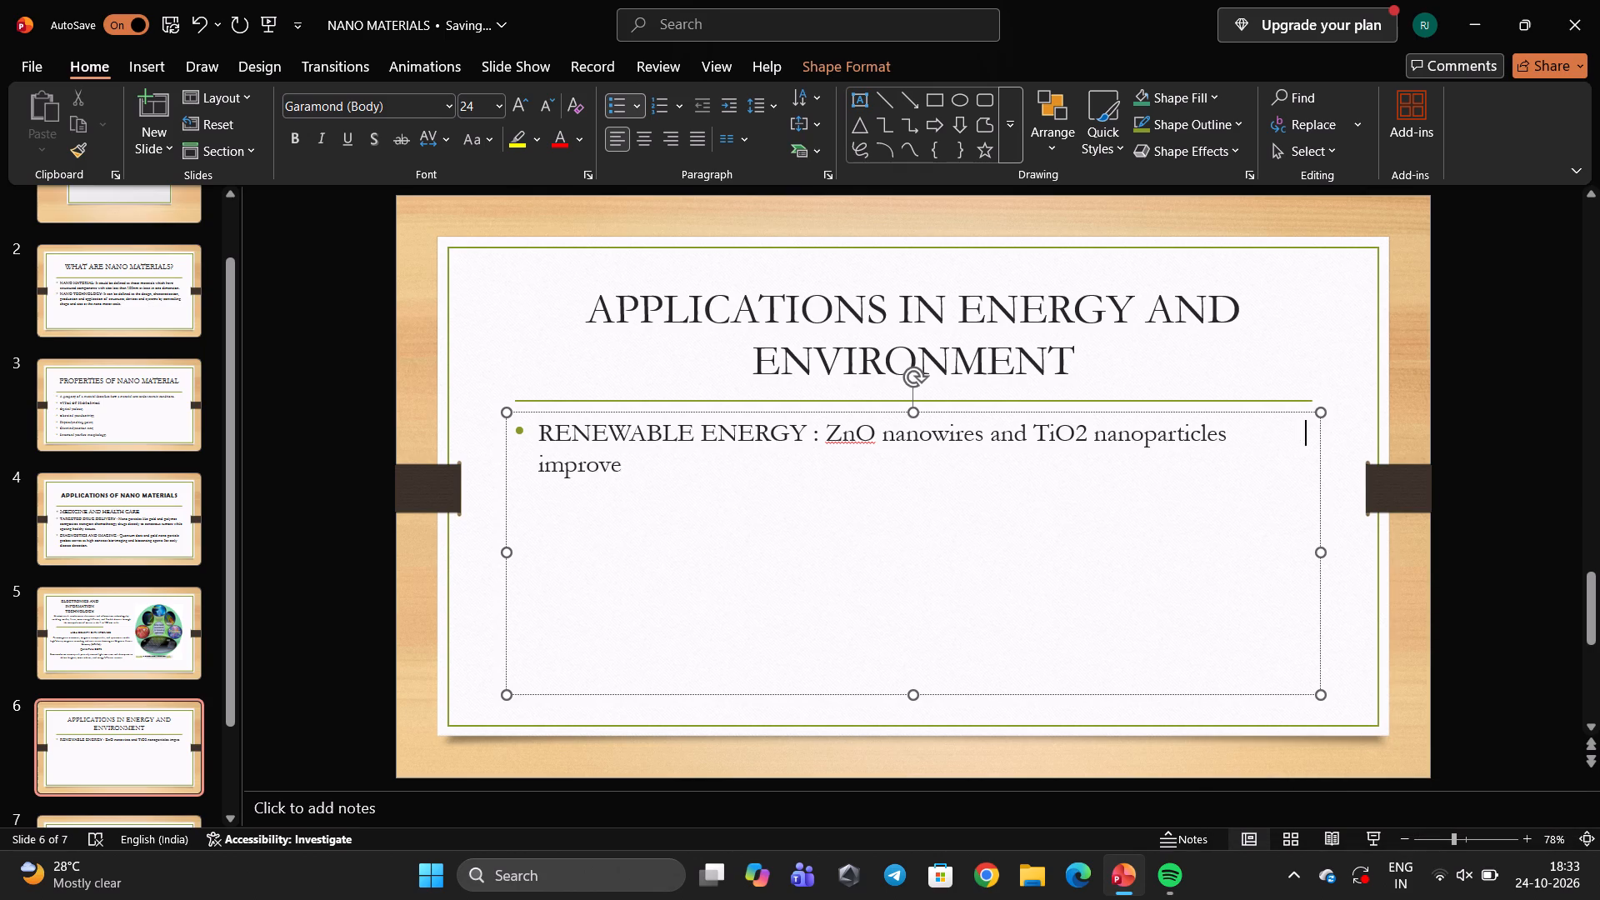
key(space)
text(solar cell)
key(space)
text(efficiency)
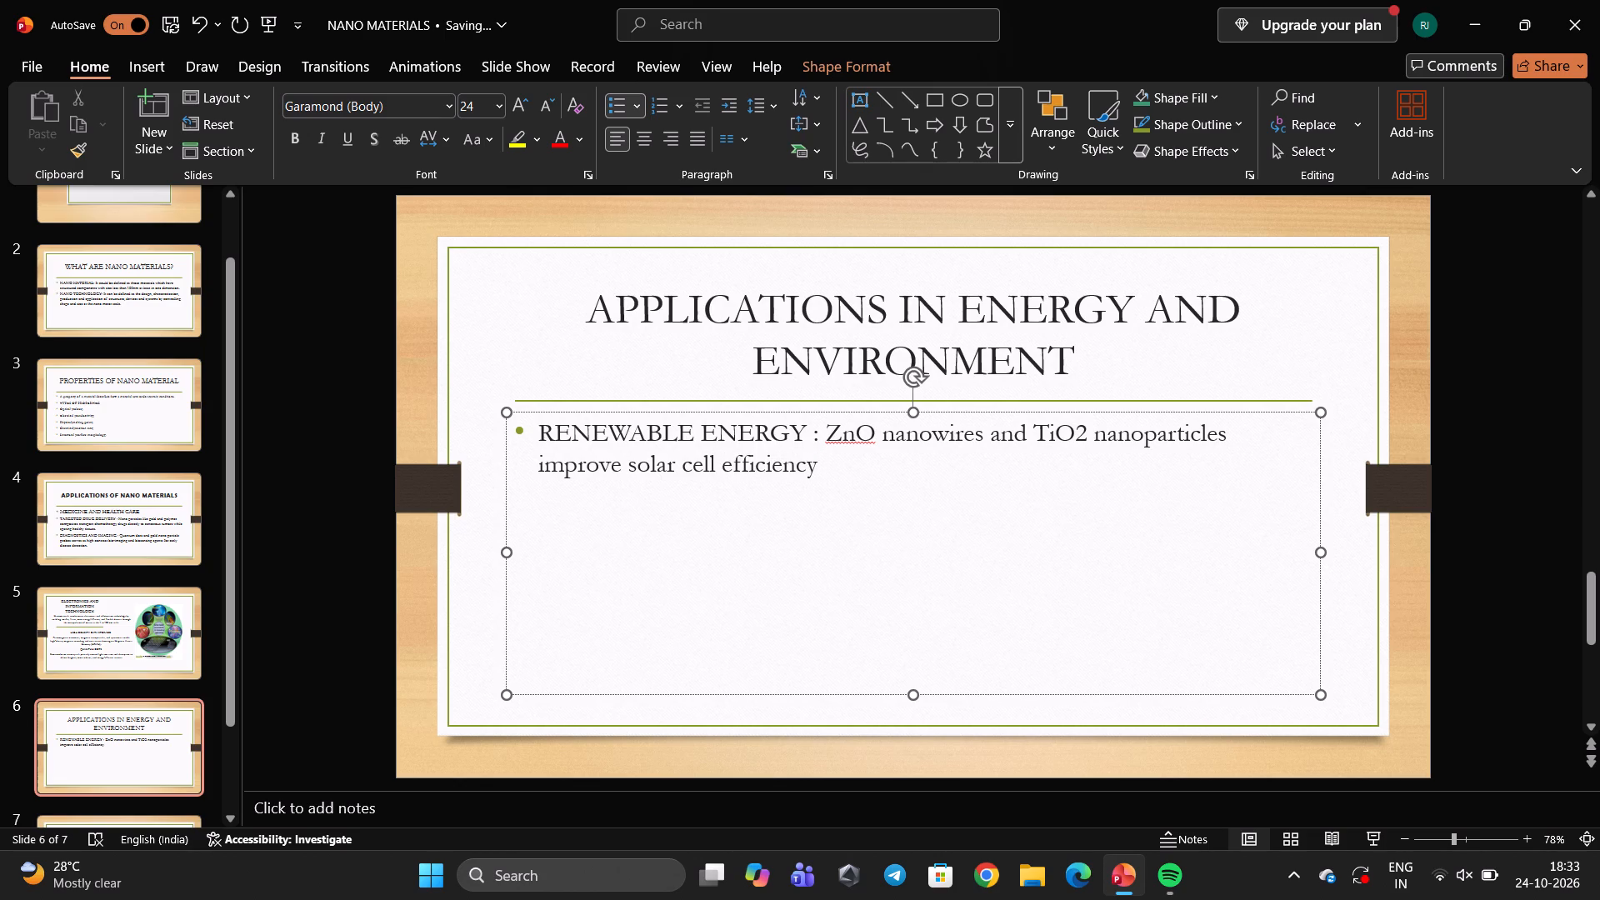
Complete the renewable energy bullet with "and dye- sensitized panels." and start a new bullet below it.
key(space)
text(and dye)
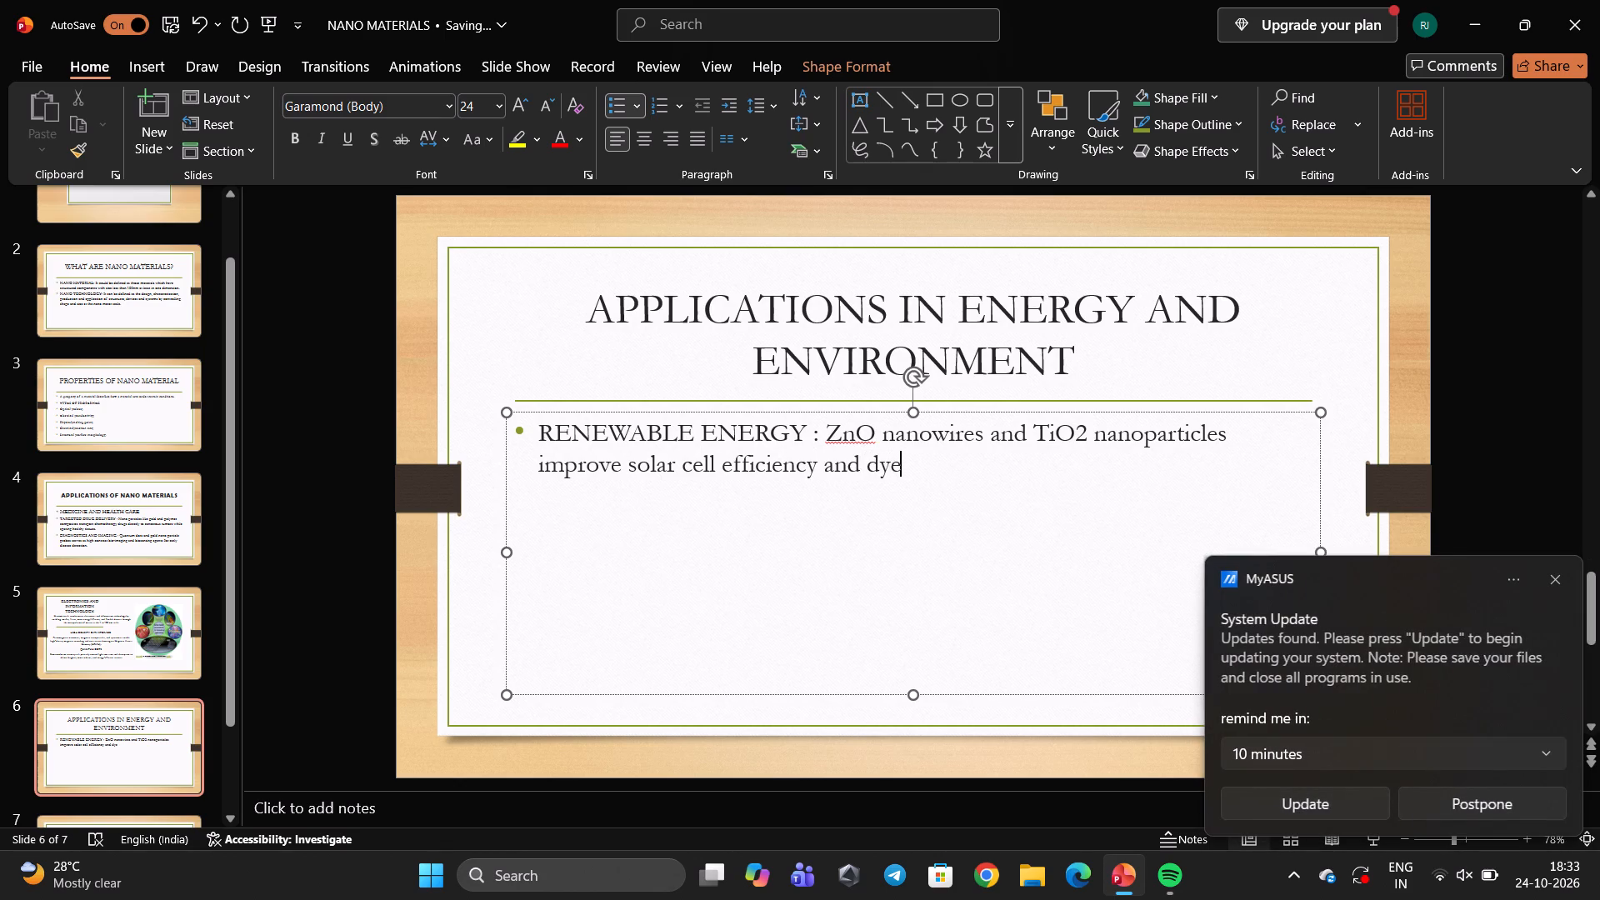
key(shift+underscore)
key(BackSpace)
key(minus)
key(space)
text(sensiti)
text(zes)
key(BackSpace)
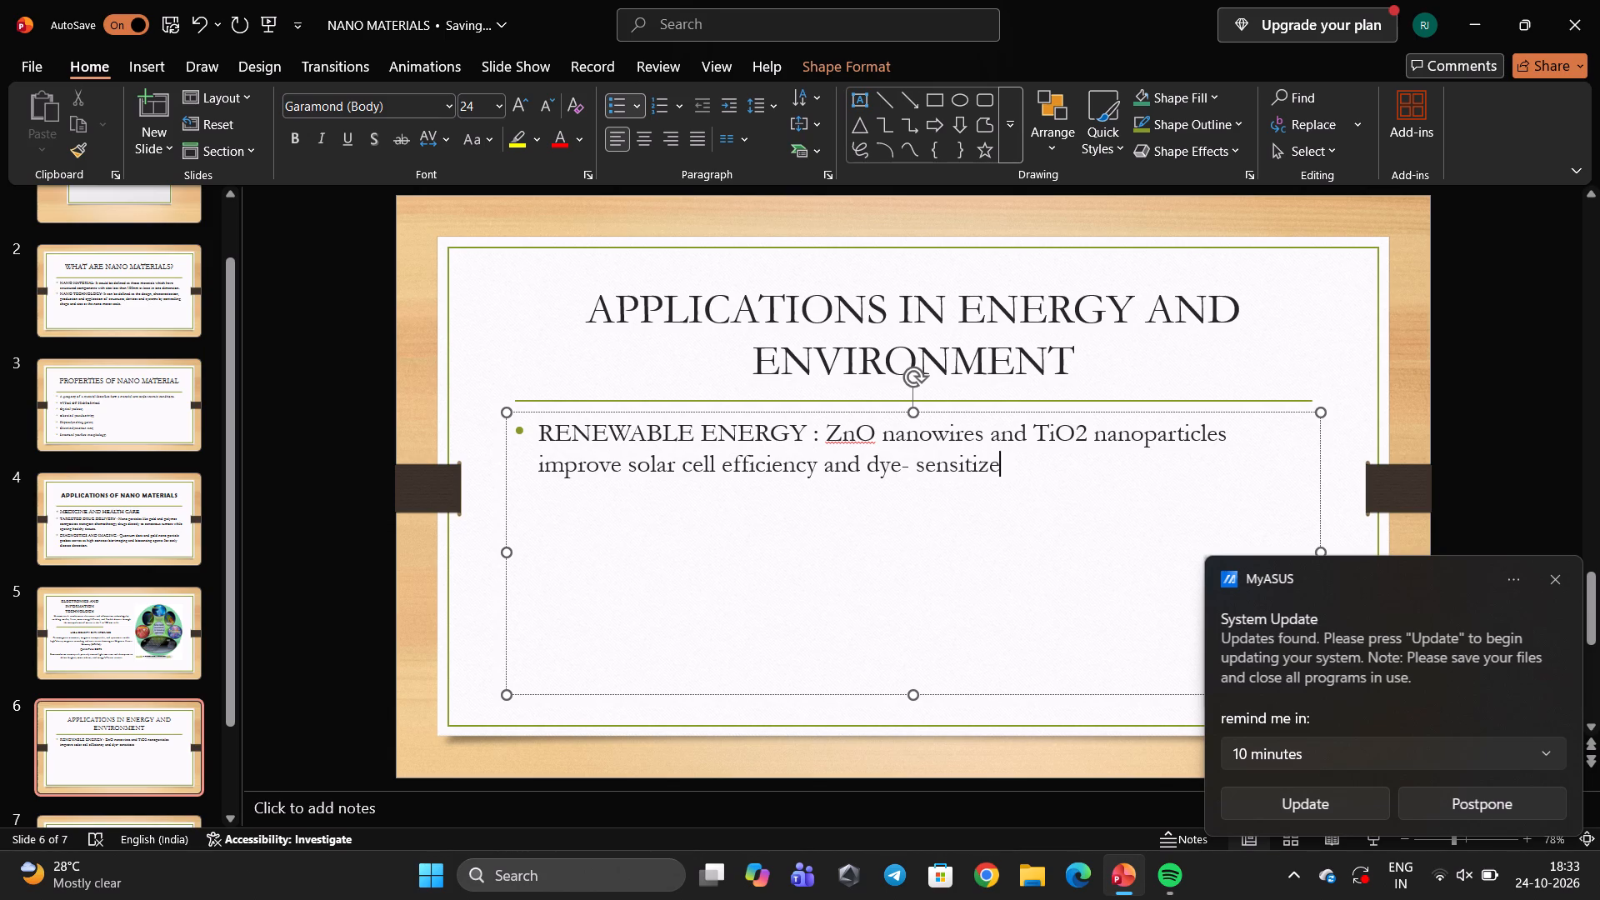
text(d pane)
text(ls)
key(period)
key(Return)
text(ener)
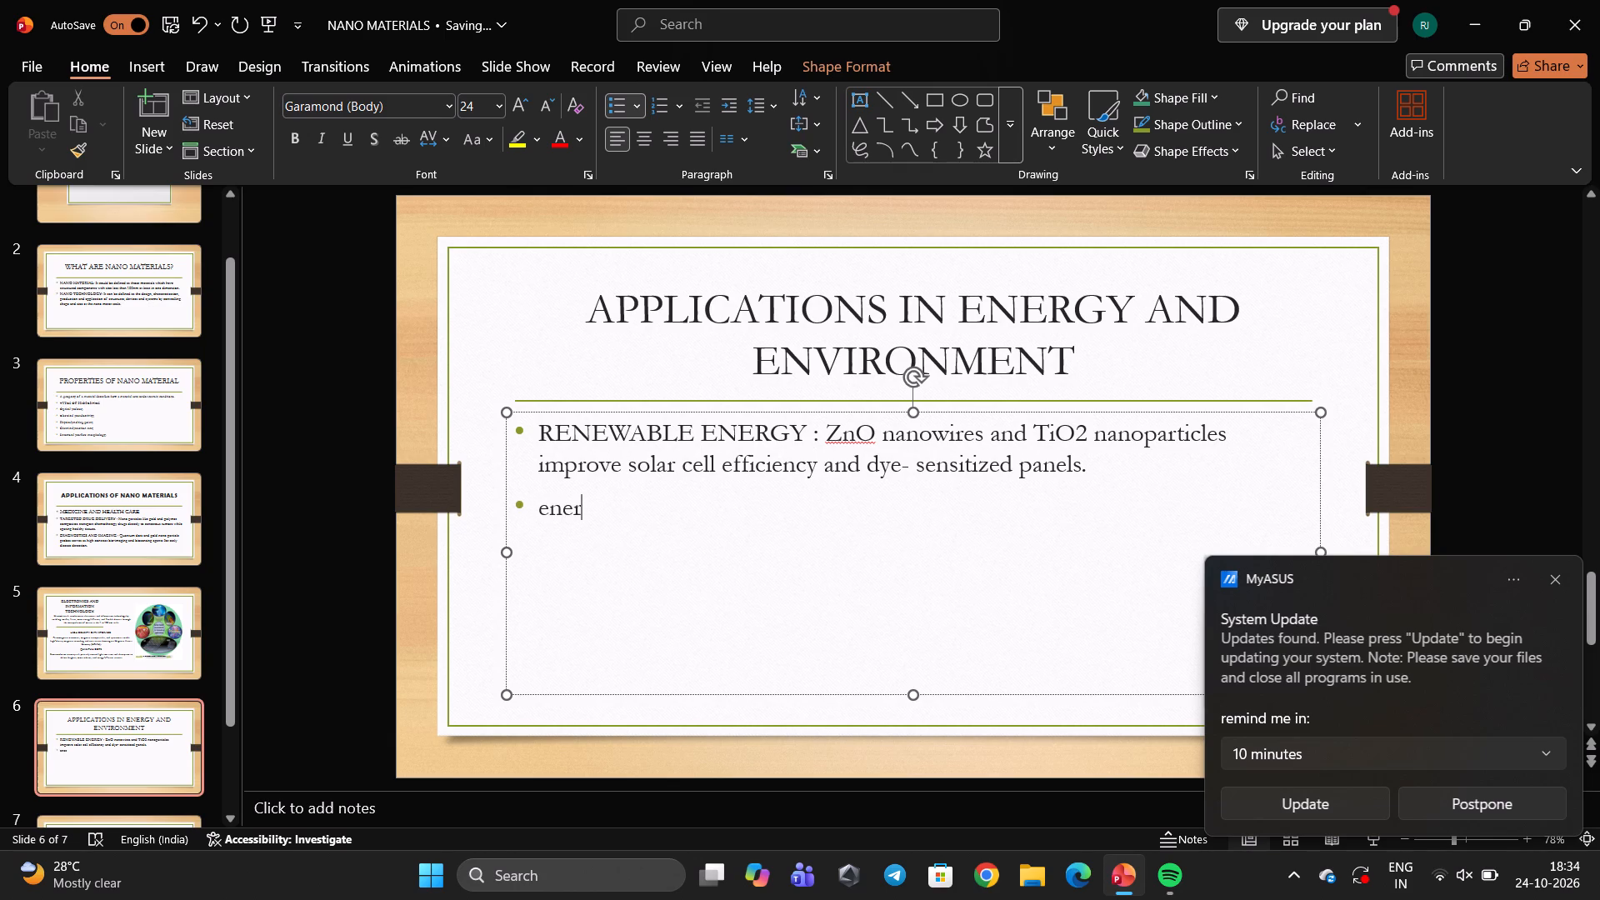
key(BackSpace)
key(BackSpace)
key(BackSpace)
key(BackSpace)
Enter the label "ENERGY STORAGE :" in the second bullet.
text(ENERGY STORAGE)
key(space)
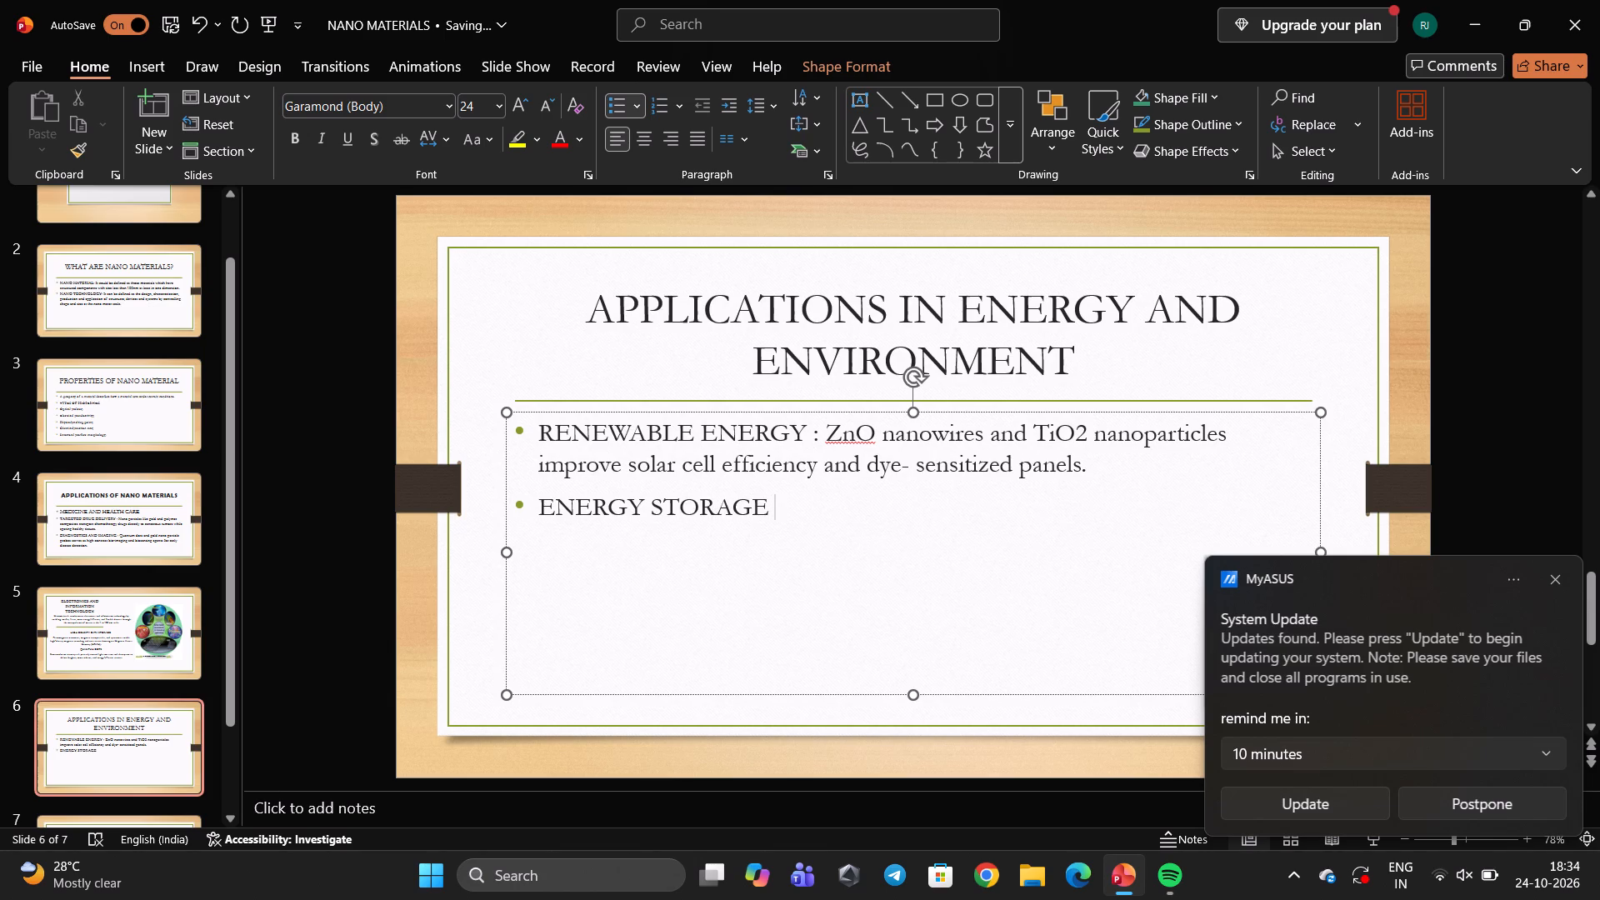
key(shift+colon)
key(space)
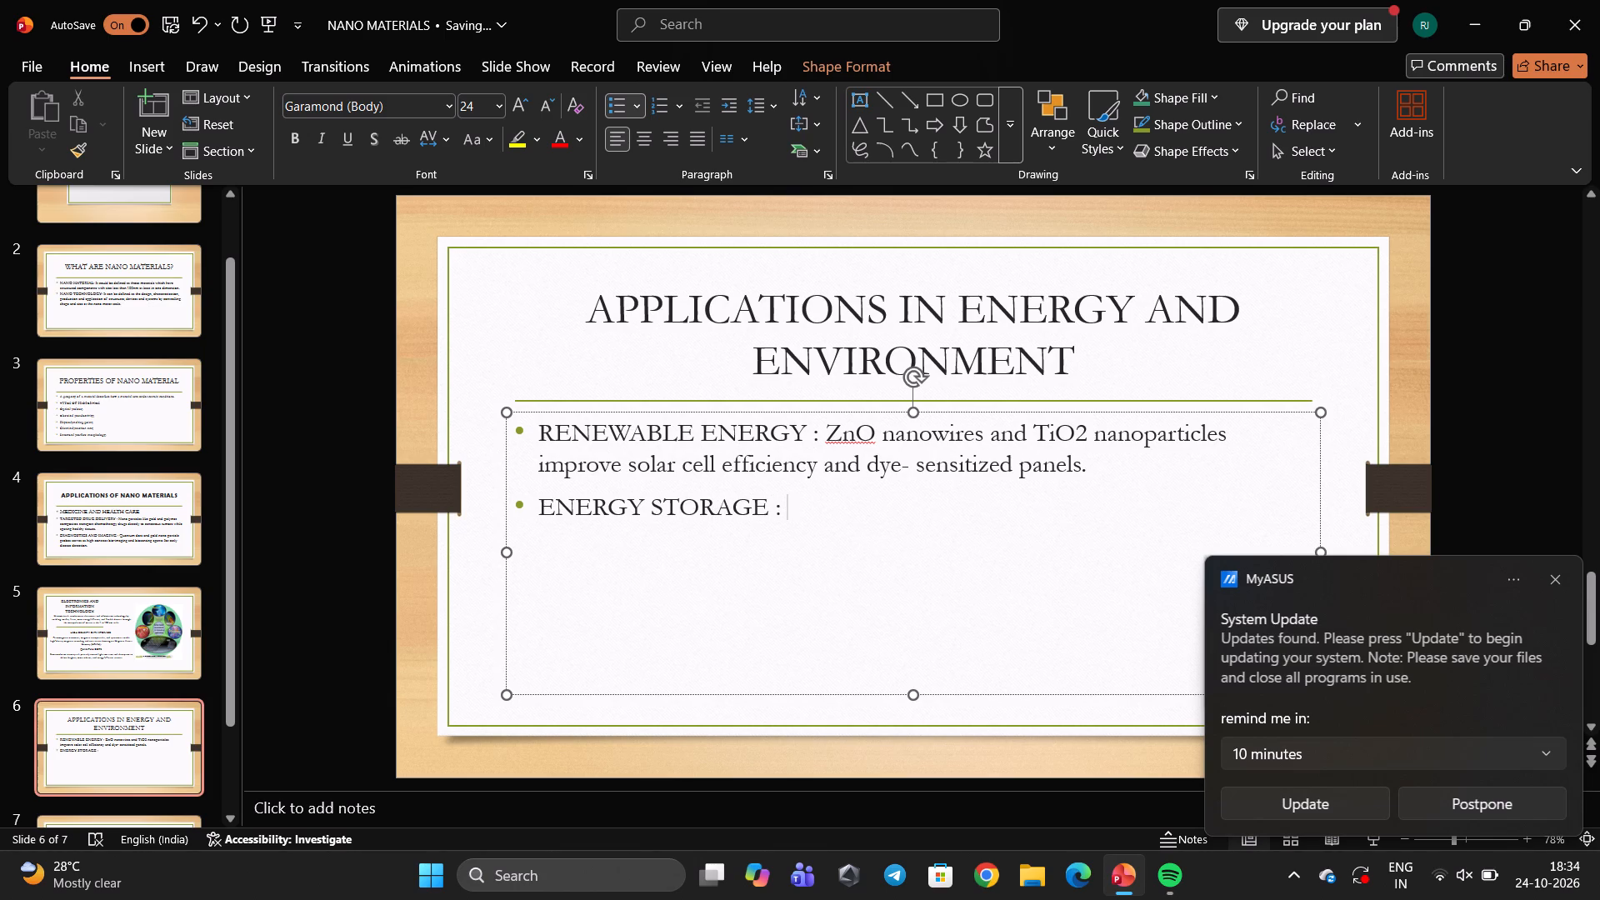
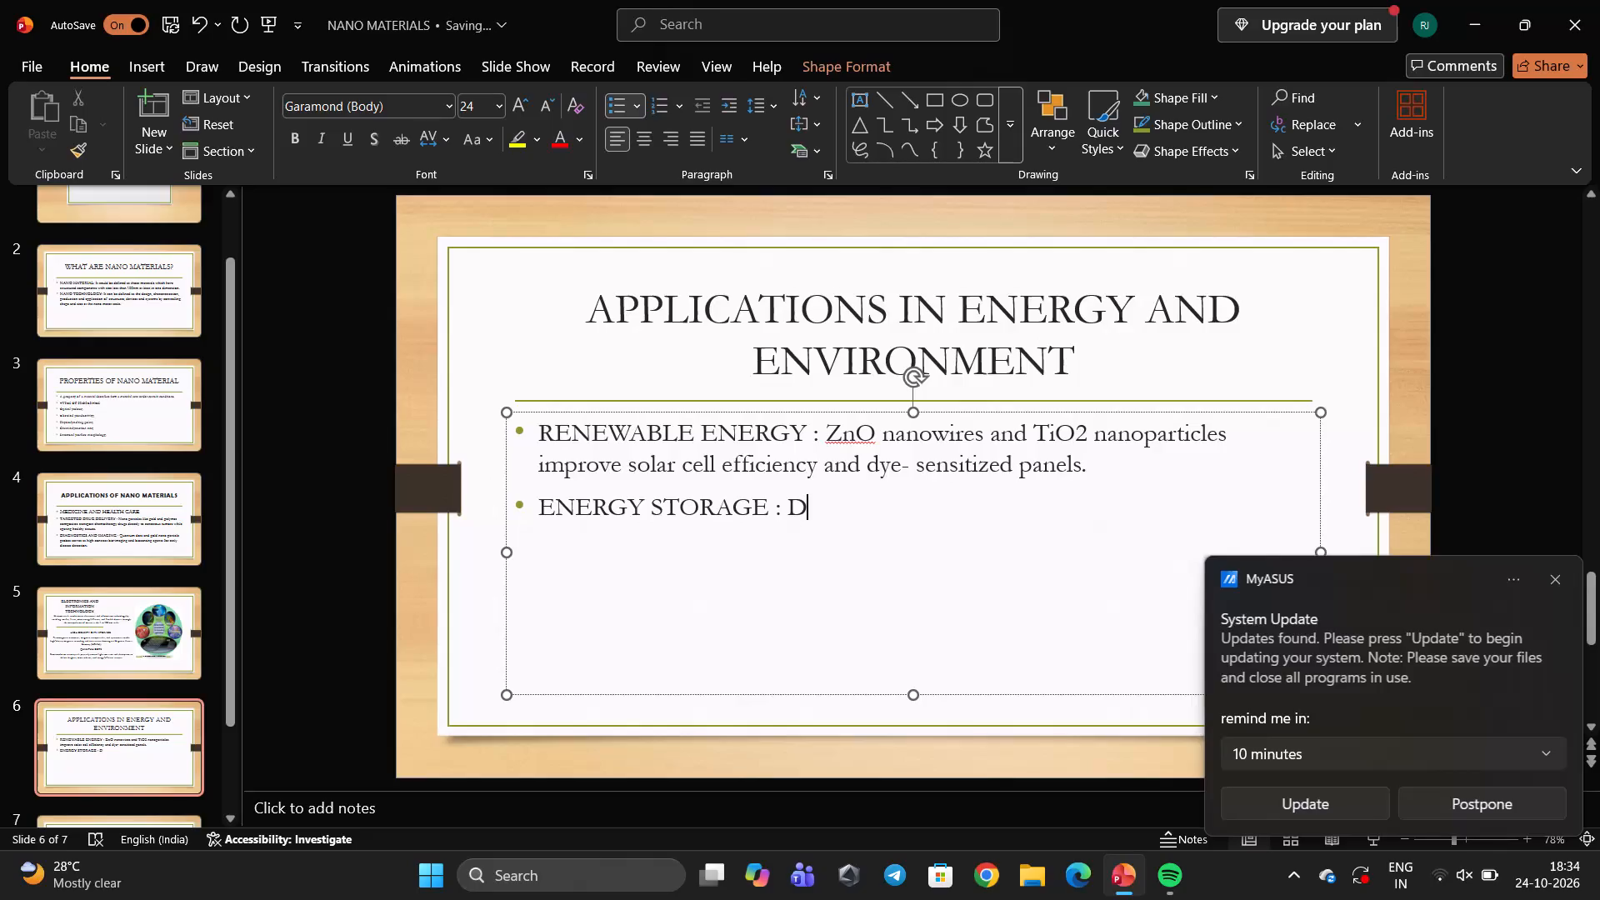
Continue the energy storage bullet after its label with "Doped carbon anodes and".
text(oped carbon)
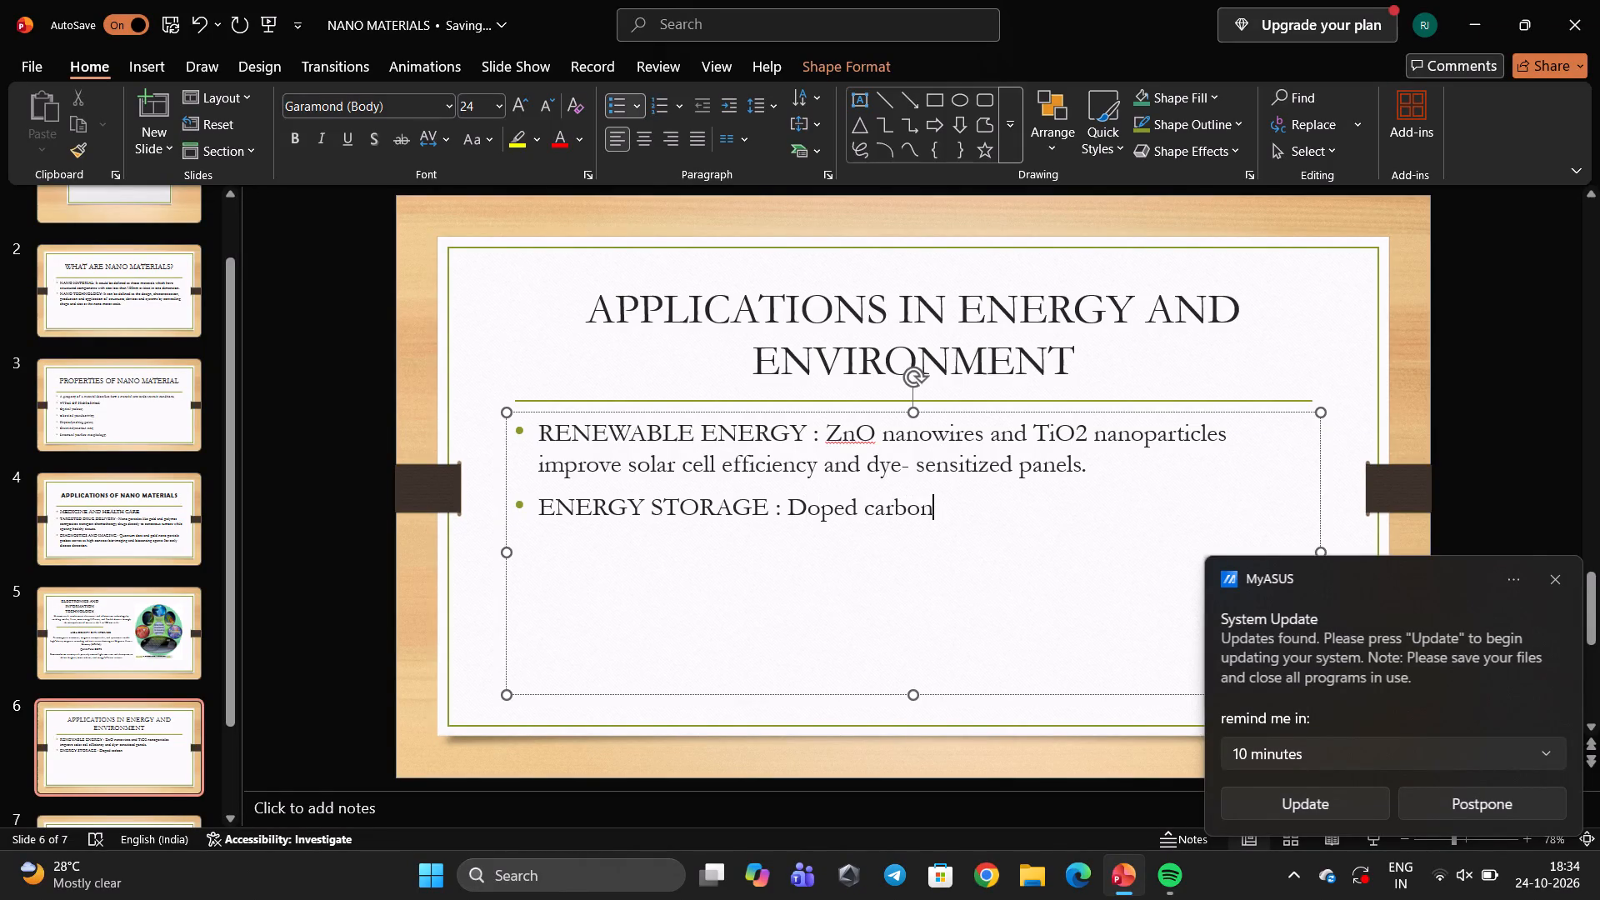
key(space)
text(anodes and)
key(space)
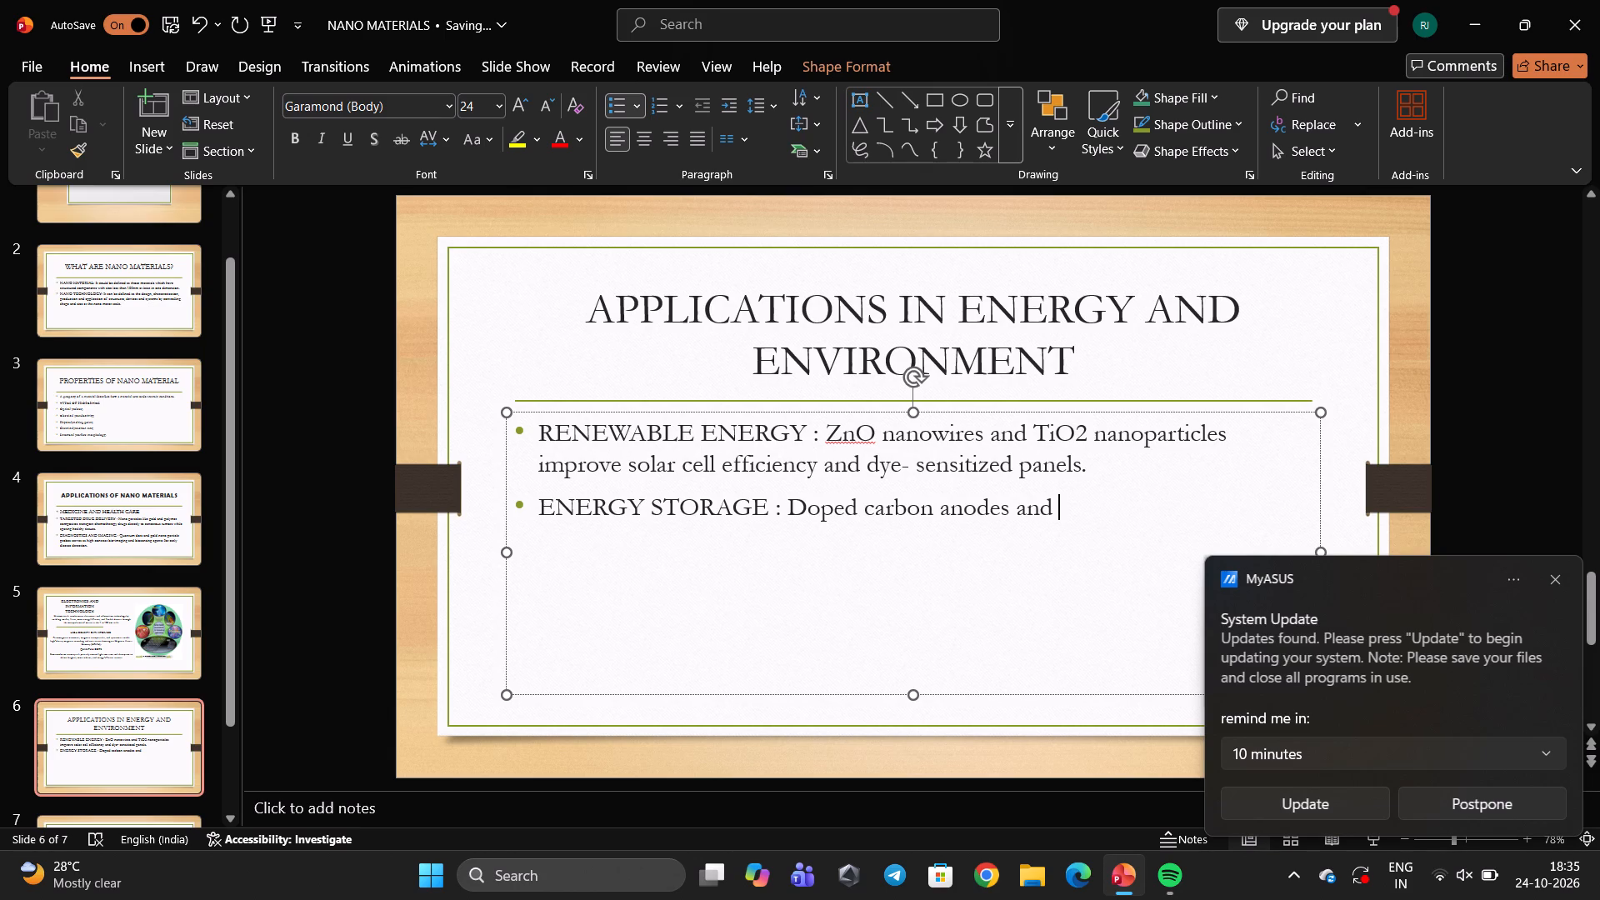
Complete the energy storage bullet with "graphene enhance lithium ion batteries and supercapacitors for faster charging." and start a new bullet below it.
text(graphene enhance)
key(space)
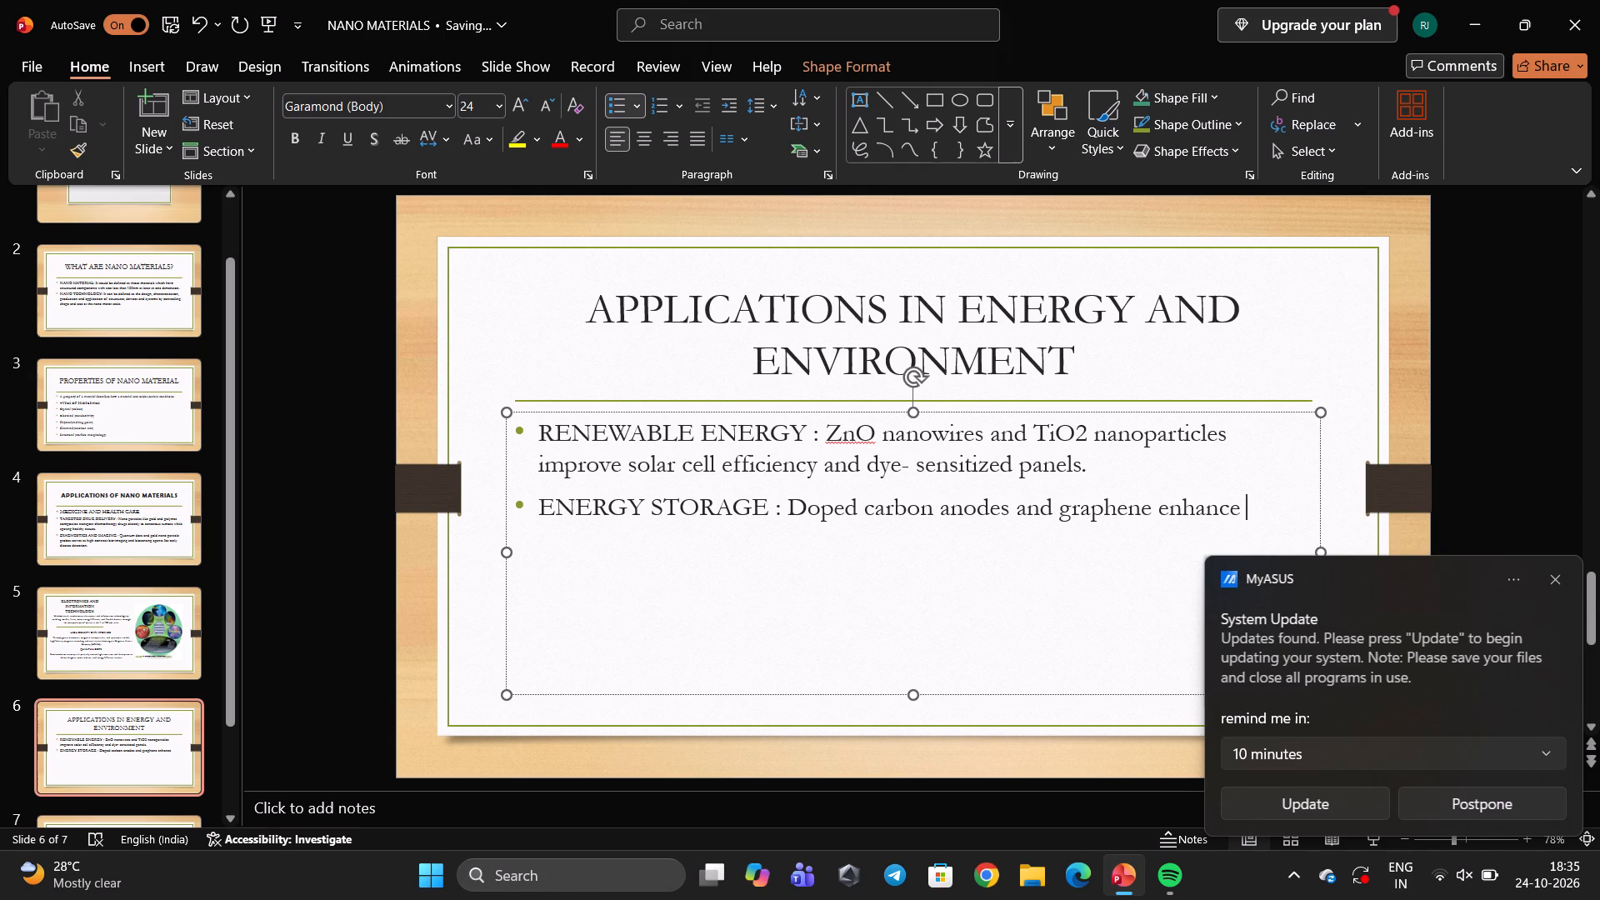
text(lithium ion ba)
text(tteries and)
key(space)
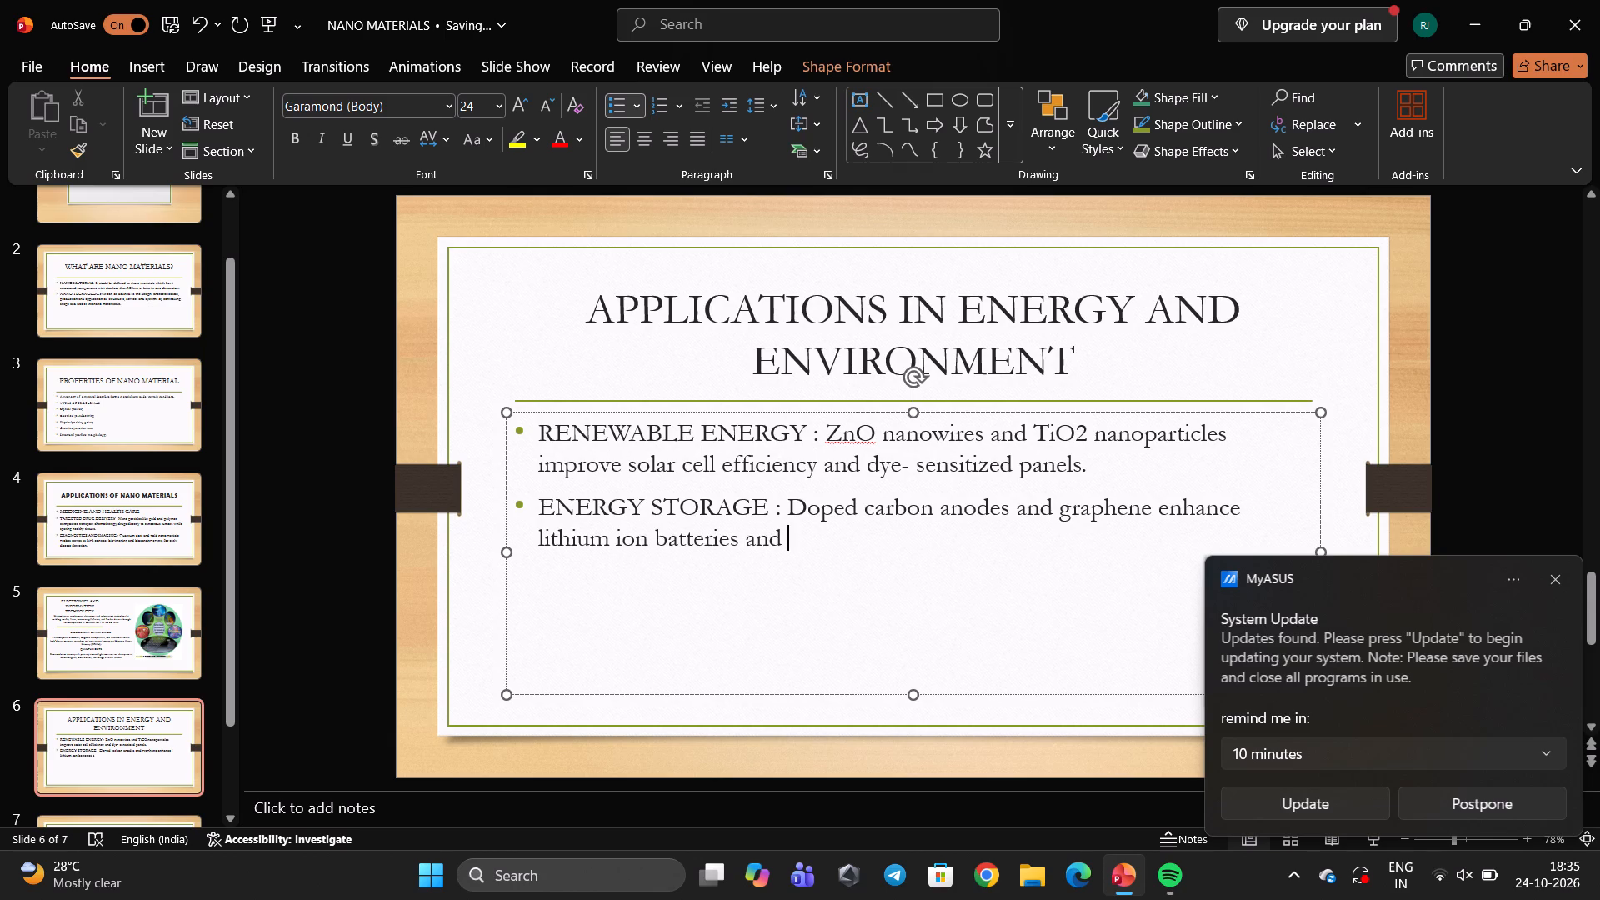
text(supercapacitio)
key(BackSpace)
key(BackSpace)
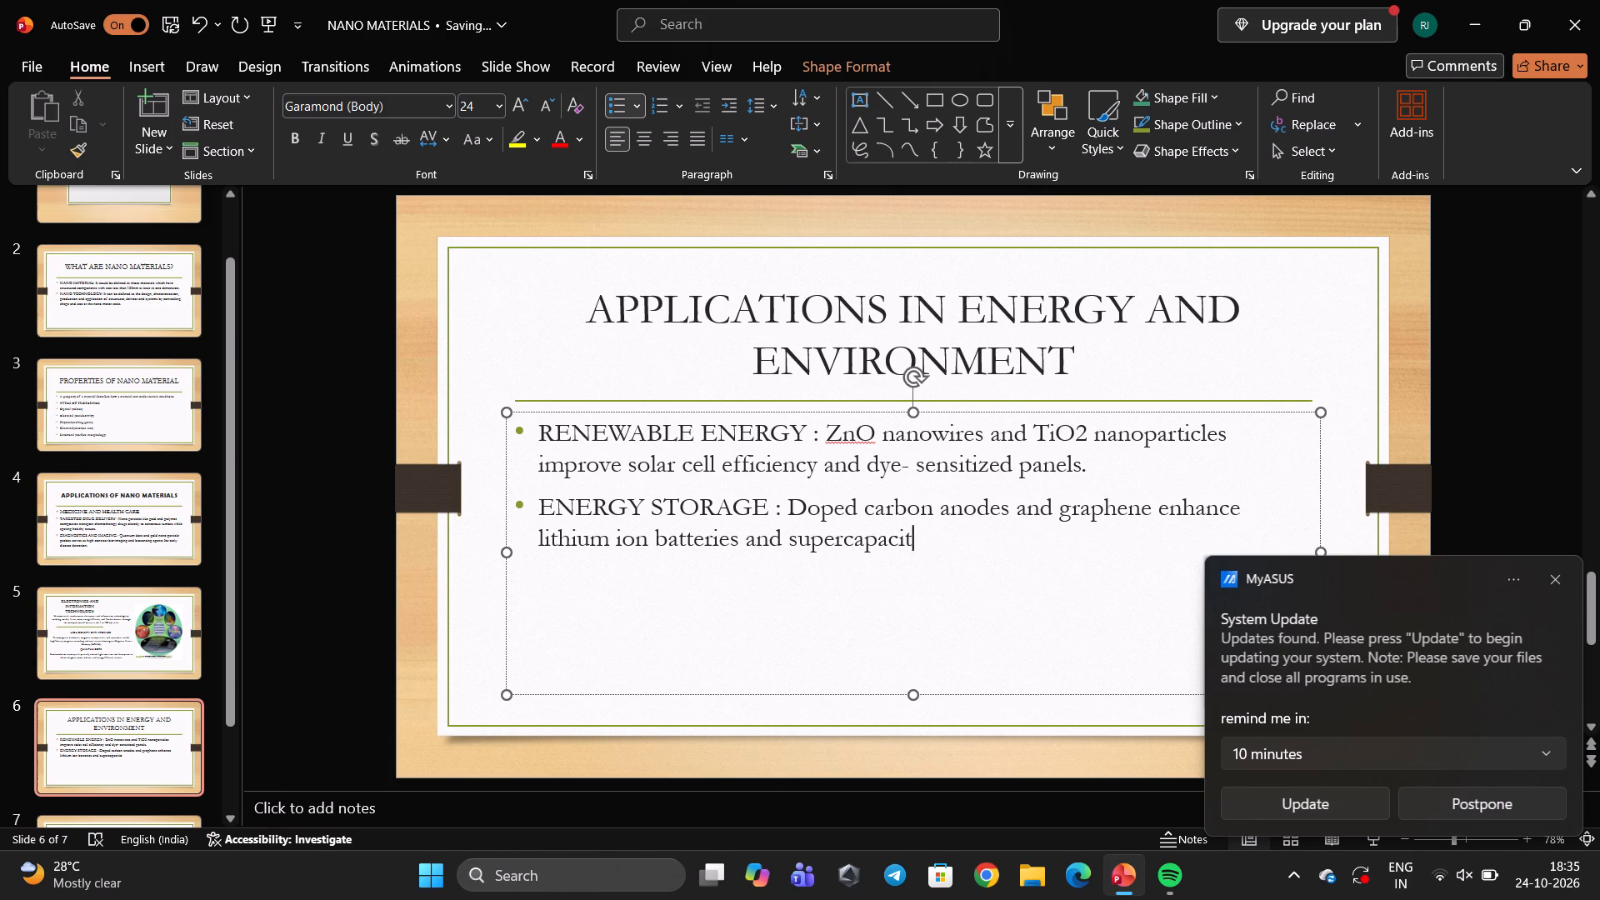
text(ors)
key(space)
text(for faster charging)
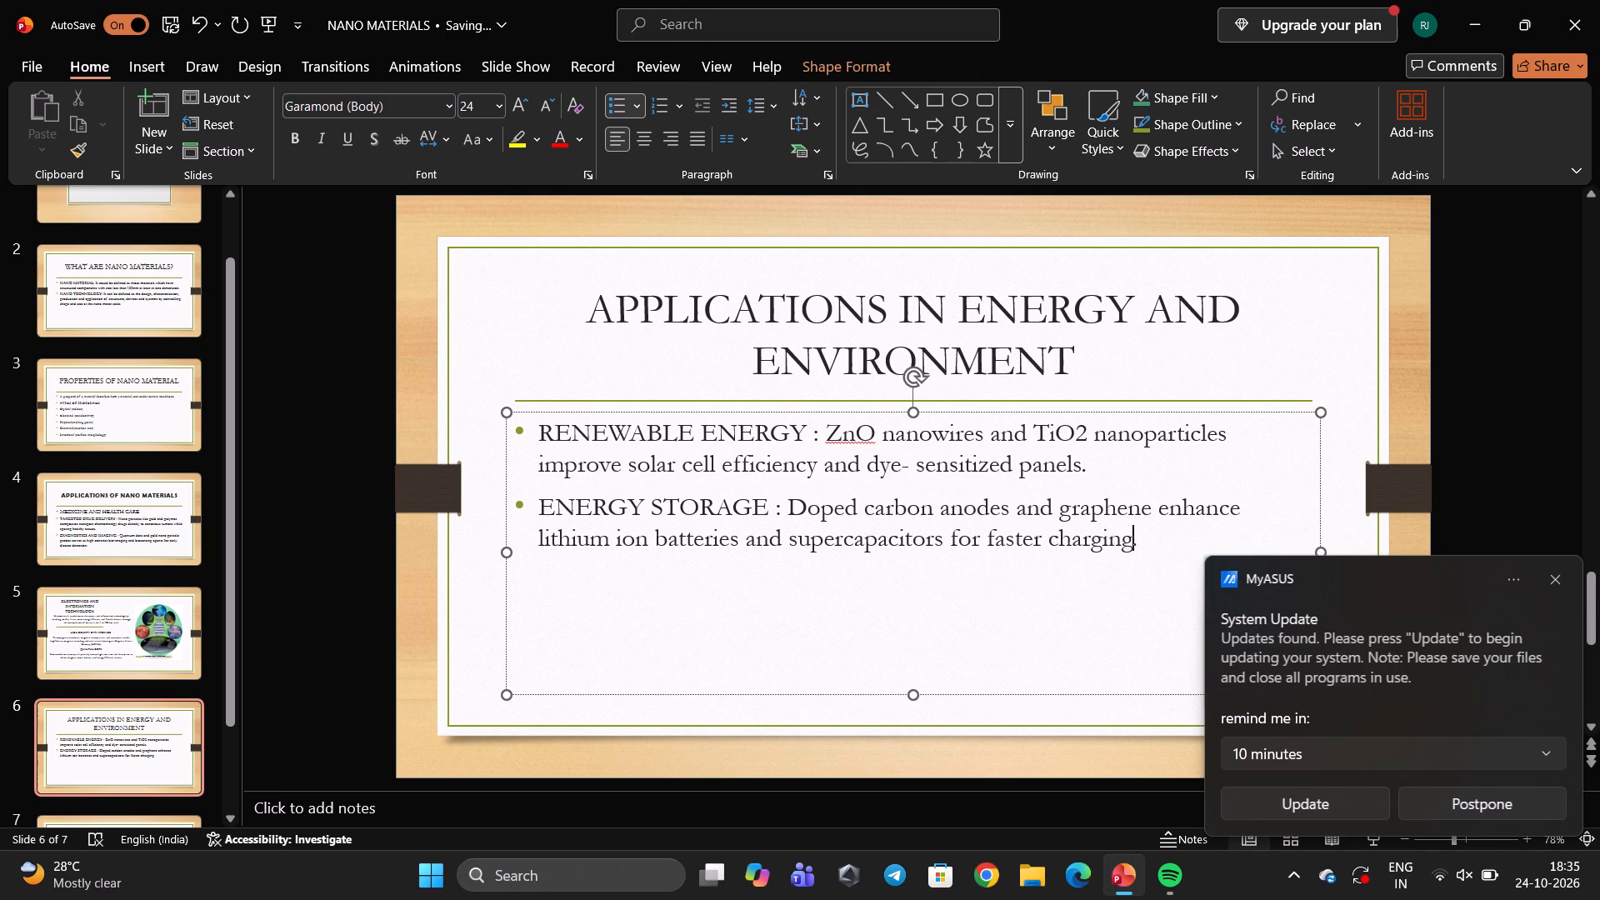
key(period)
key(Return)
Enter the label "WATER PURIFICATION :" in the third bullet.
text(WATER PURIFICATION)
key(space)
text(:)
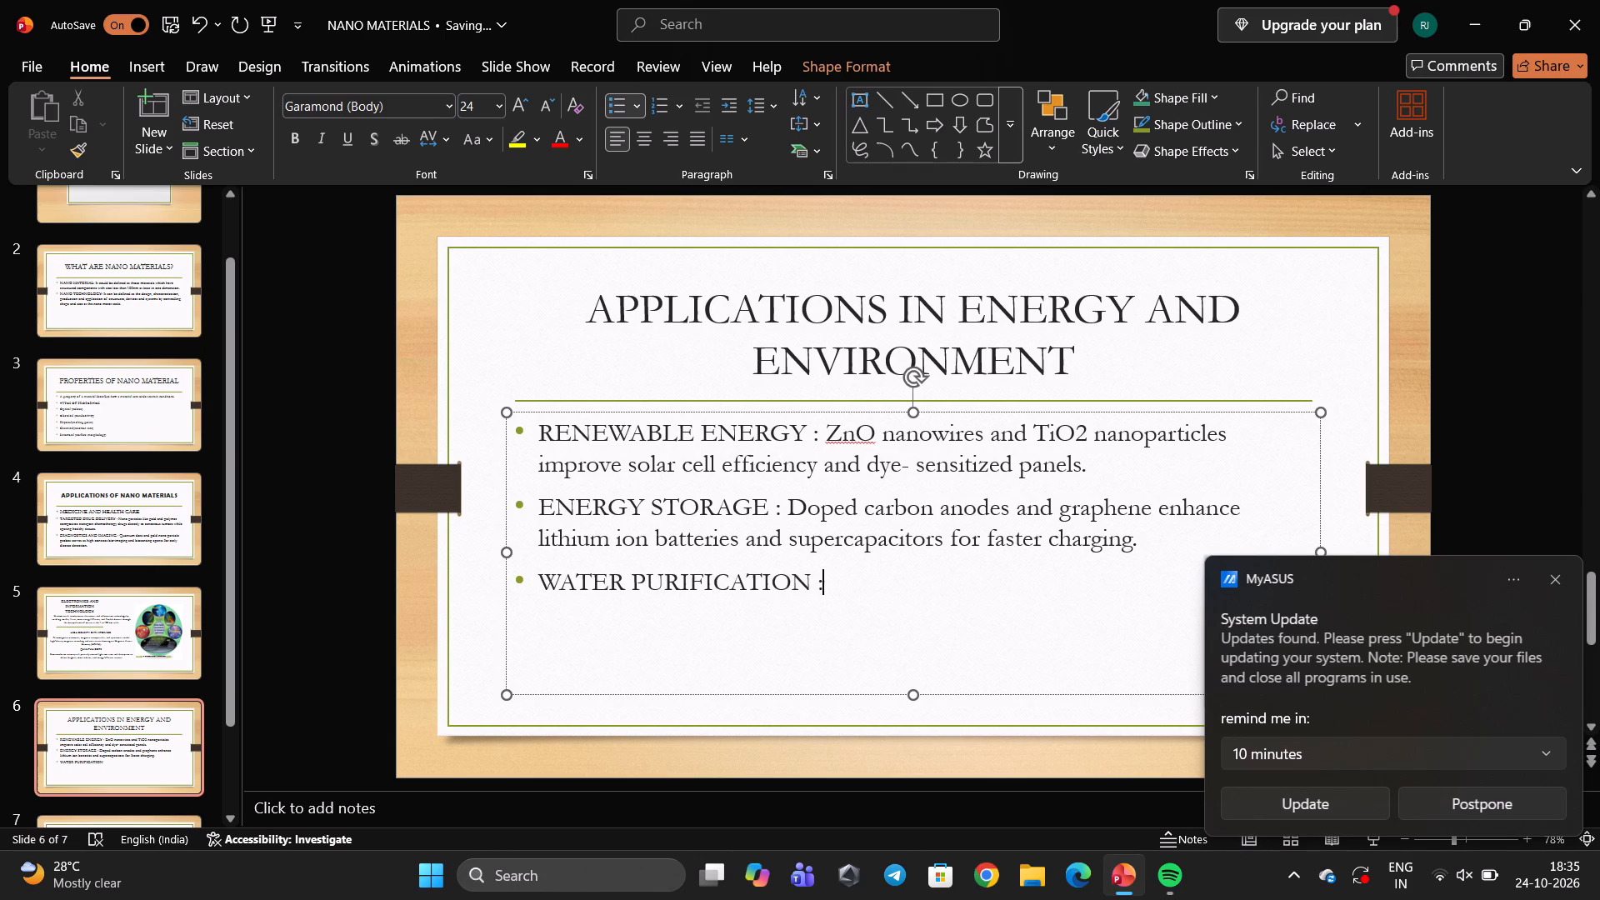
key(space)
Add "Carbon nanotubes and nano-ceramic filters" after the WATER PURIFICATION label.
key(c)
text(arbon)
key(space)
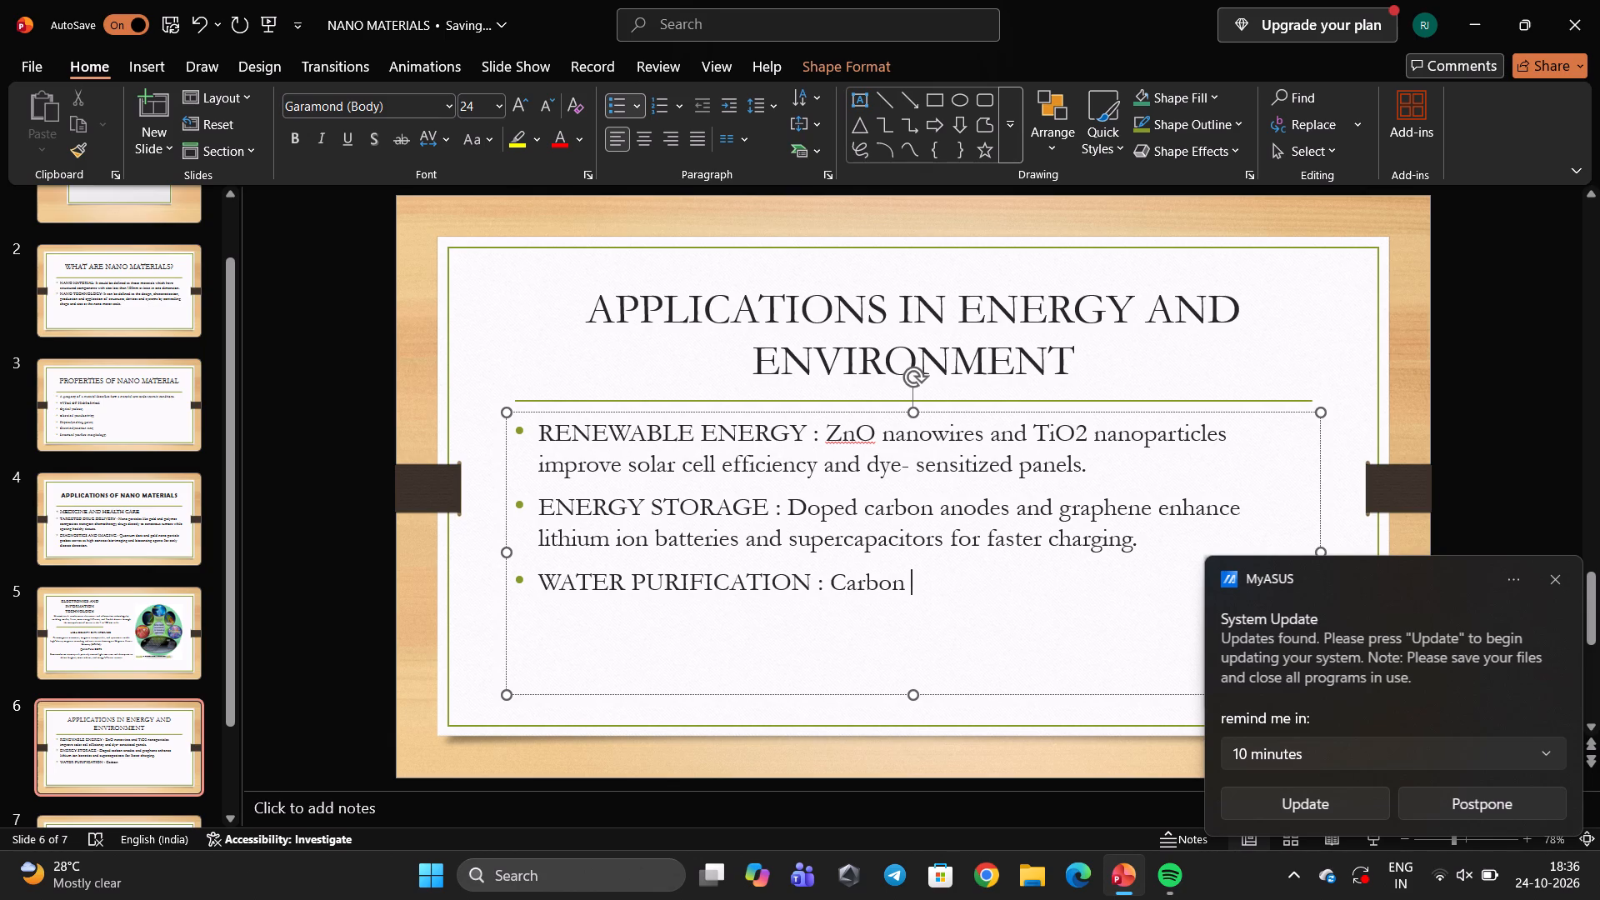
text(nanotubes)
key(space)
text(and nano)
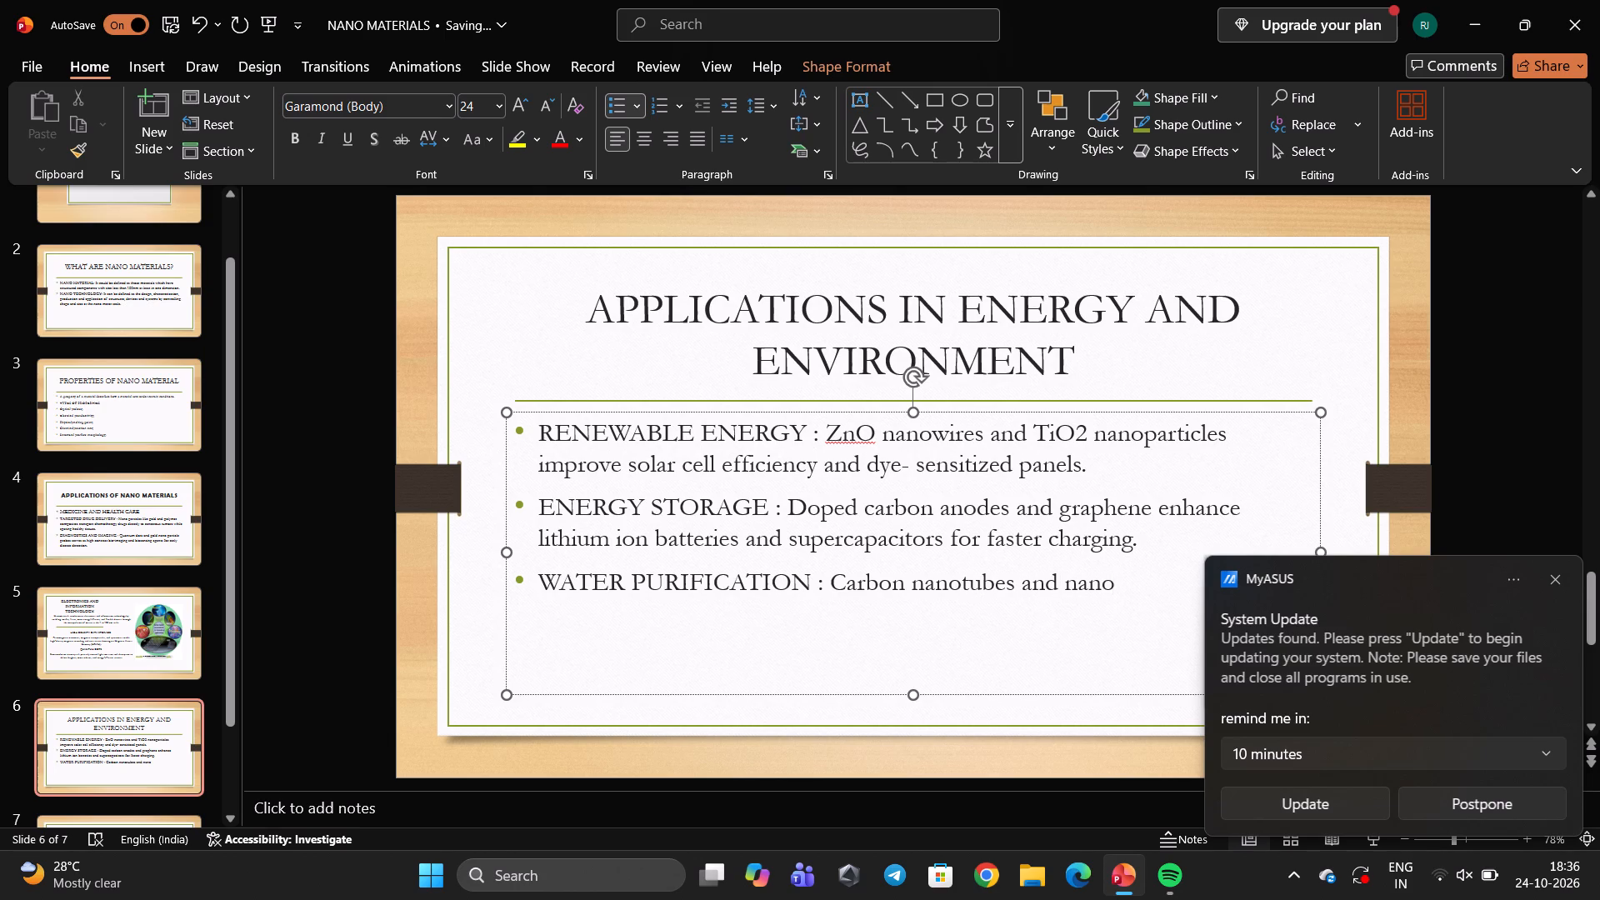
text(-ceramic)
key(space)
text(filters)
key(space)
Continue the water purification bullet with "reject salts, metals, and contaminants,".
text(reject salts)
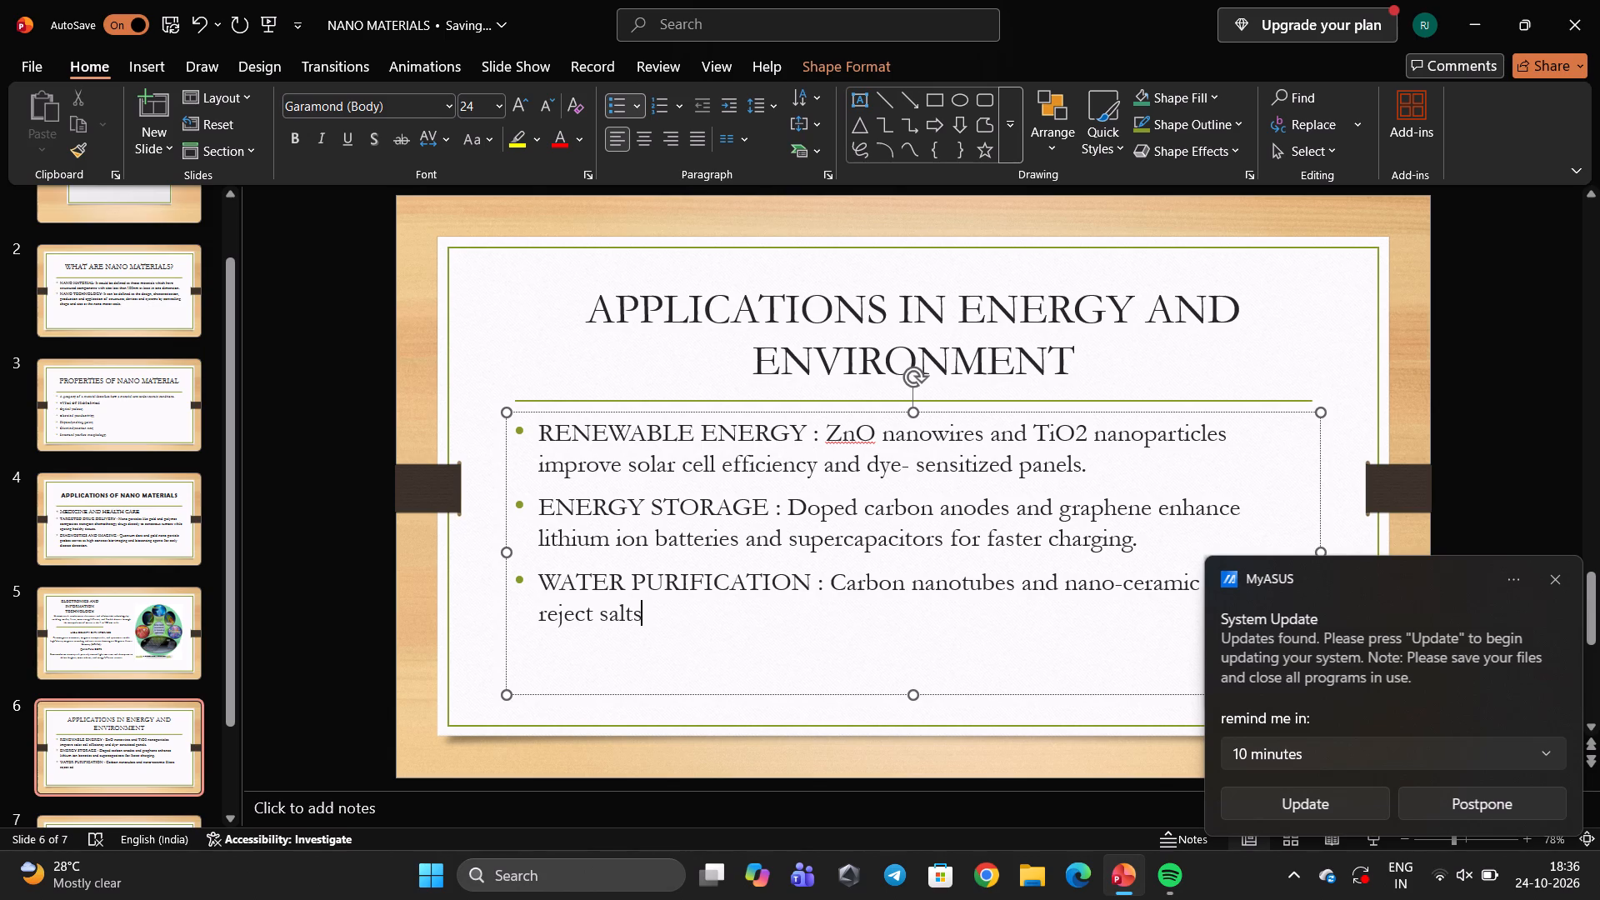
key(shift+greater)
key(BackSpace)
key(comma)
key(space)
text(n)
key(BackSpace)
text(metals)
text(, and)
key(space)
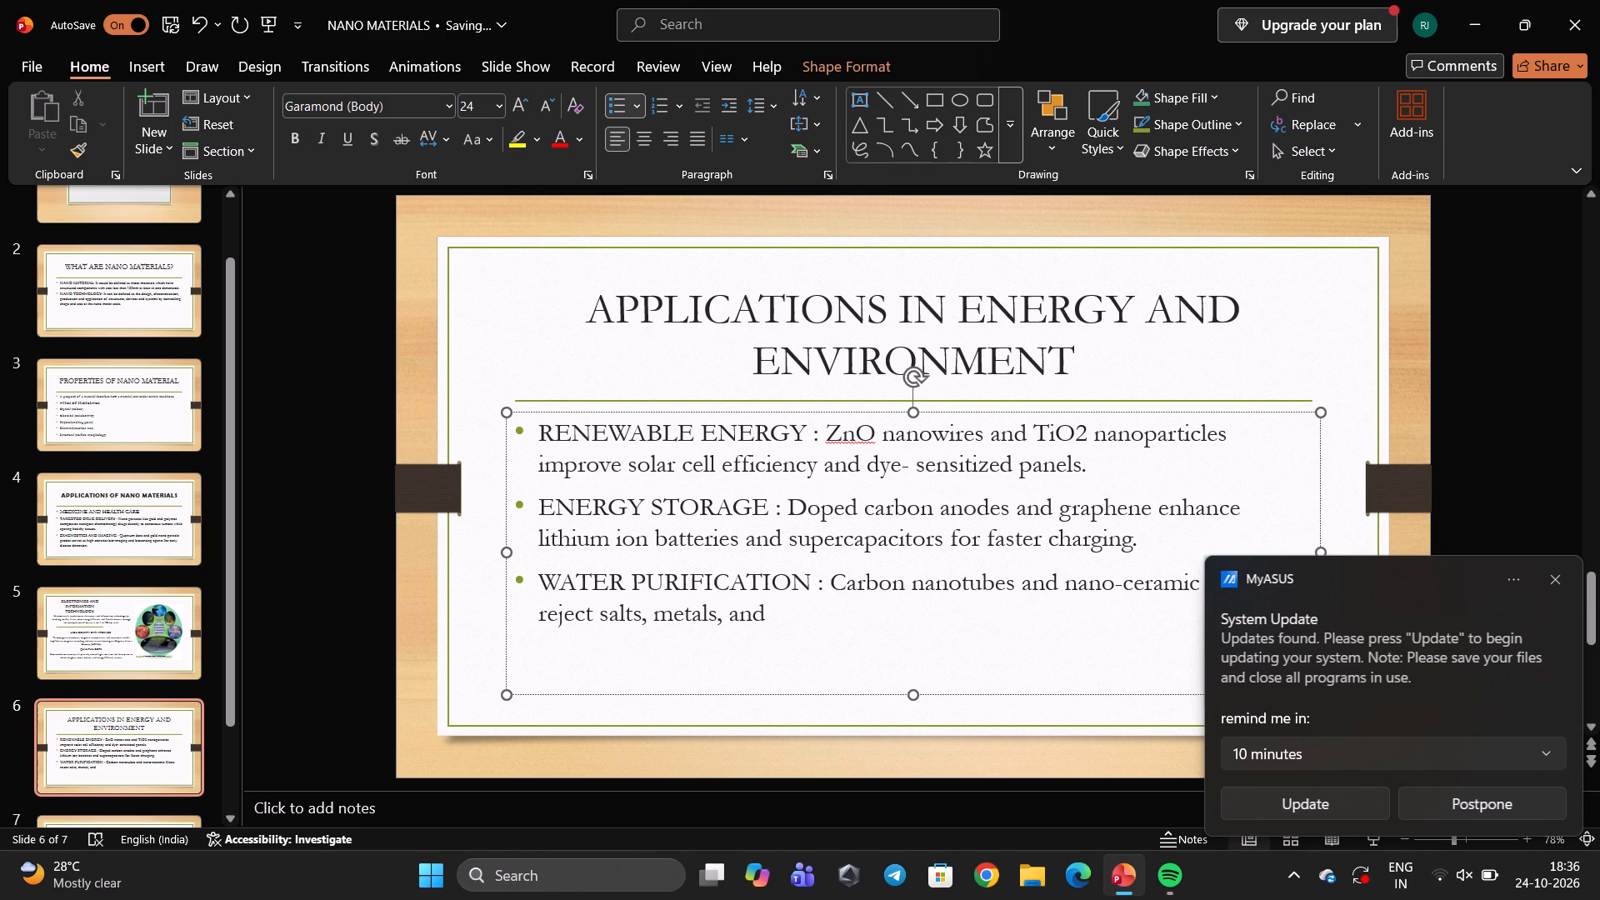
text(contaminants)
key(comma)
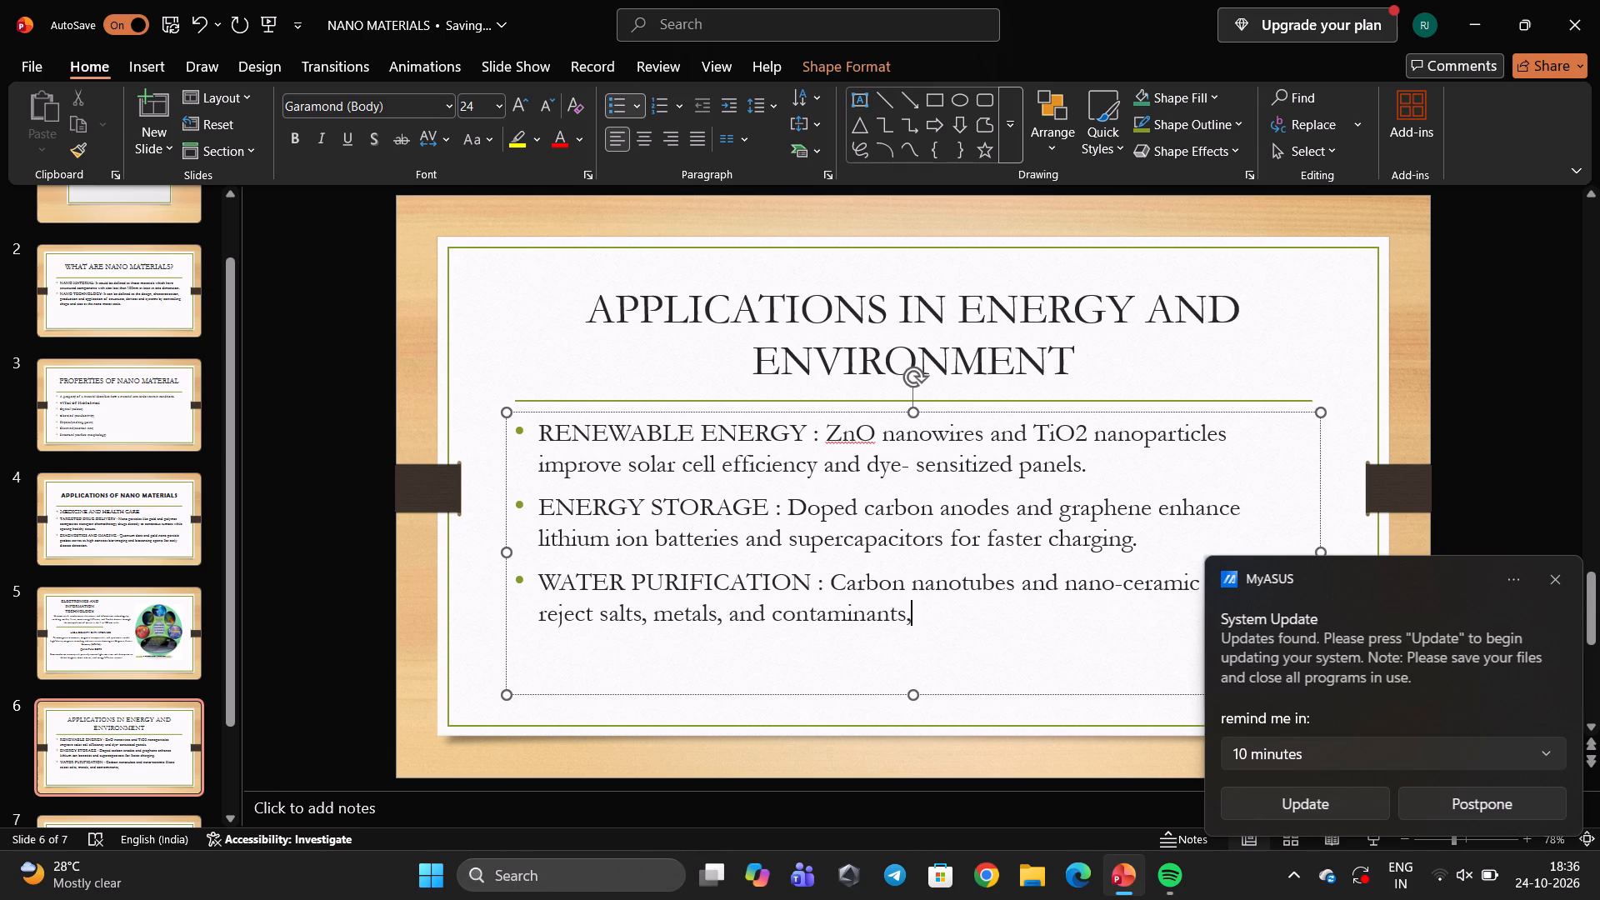
Add a new Title and Content slide after the energy and environment slide and place the cursor in its title.
click(164, 127)
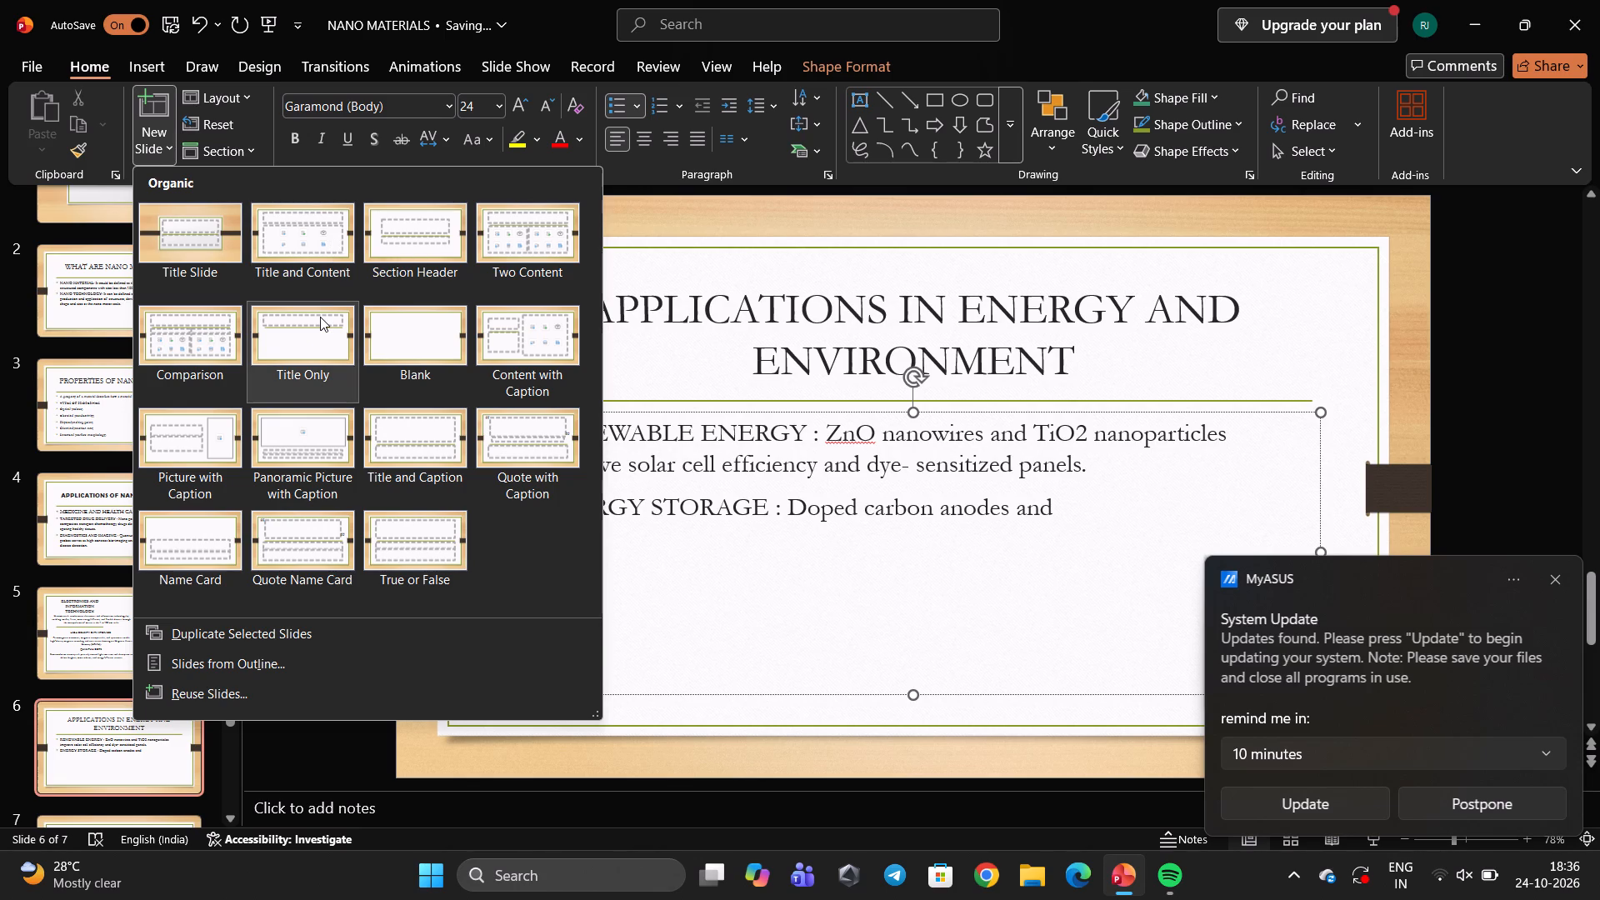
click(297, 240)
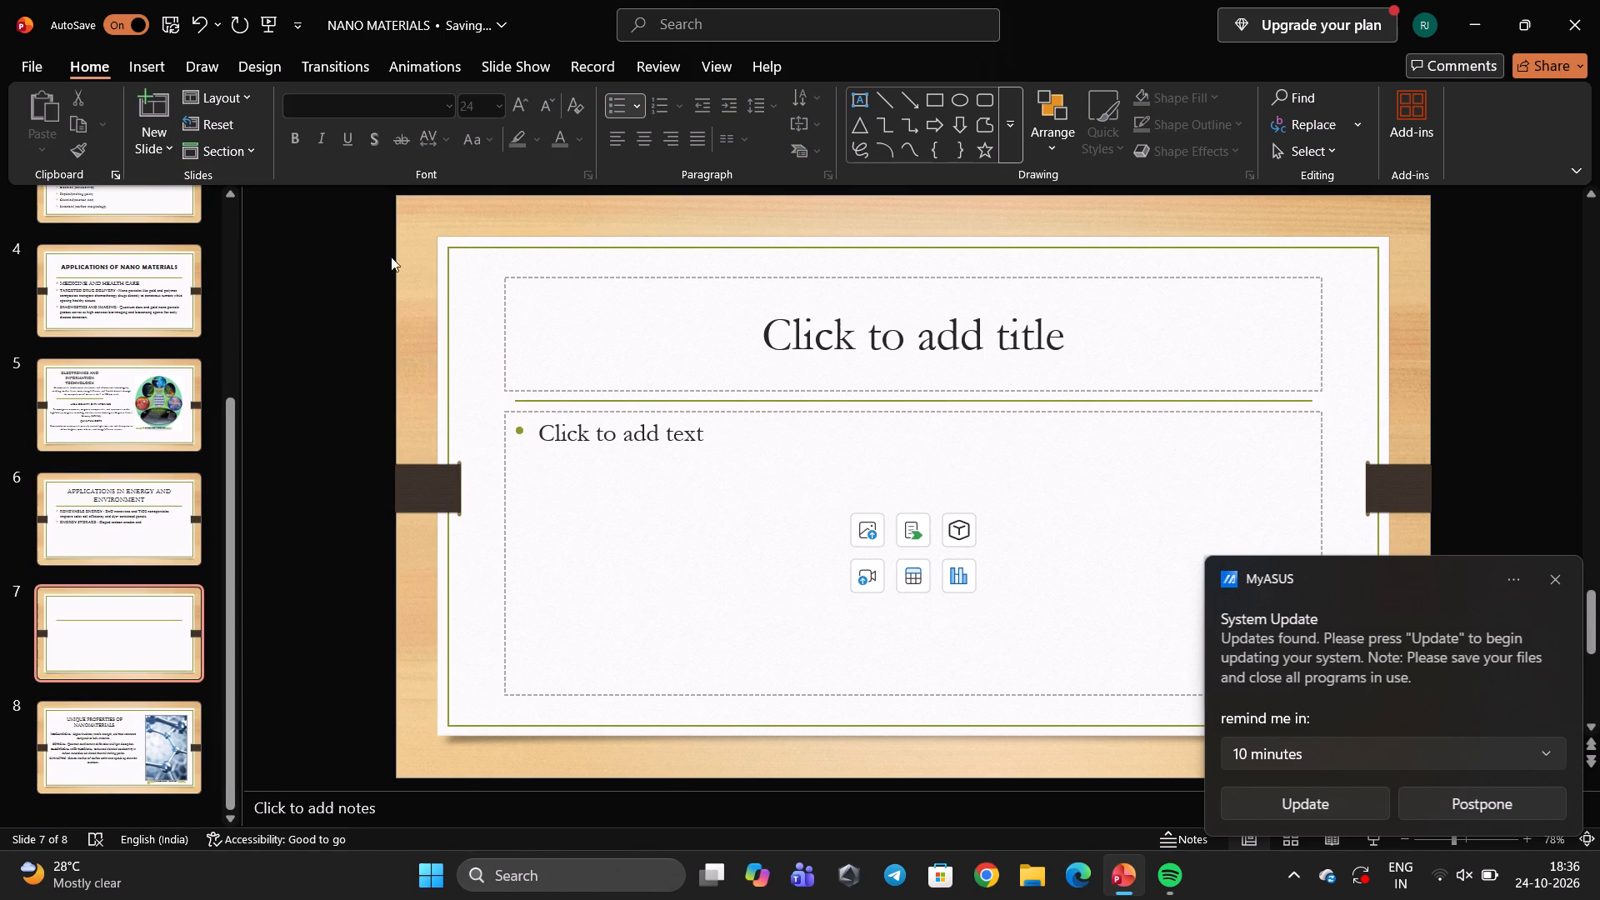
click(645, 329)
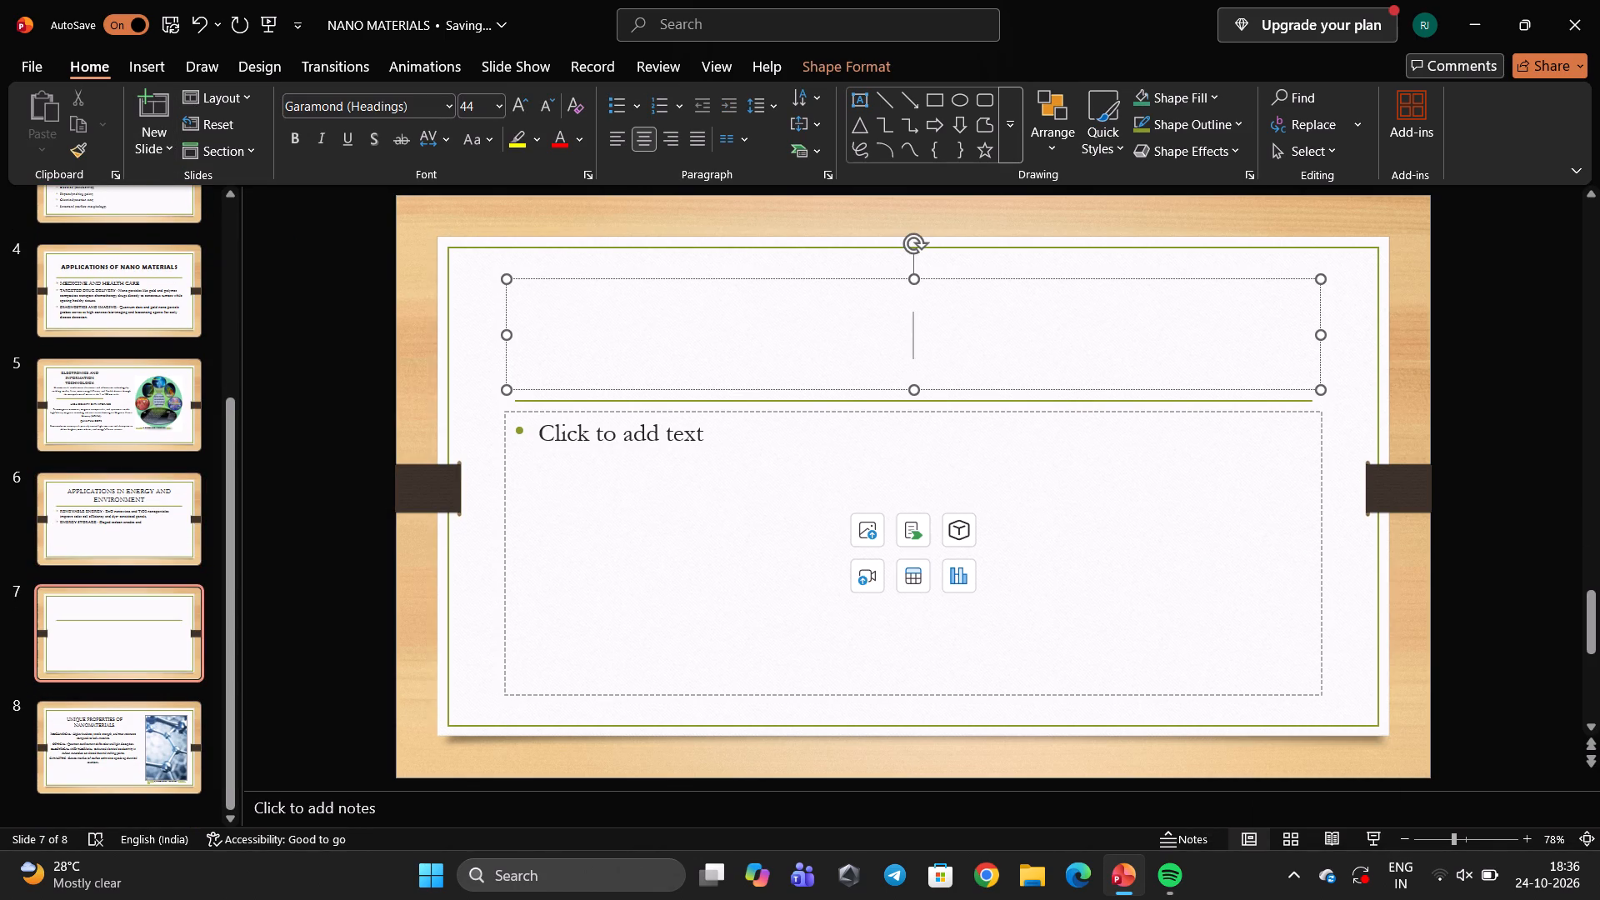
Move the "Unique Properties of Nanomaterials" slide ahead of the blank slide, directly after the energy and environment slide.
click(125, 742)
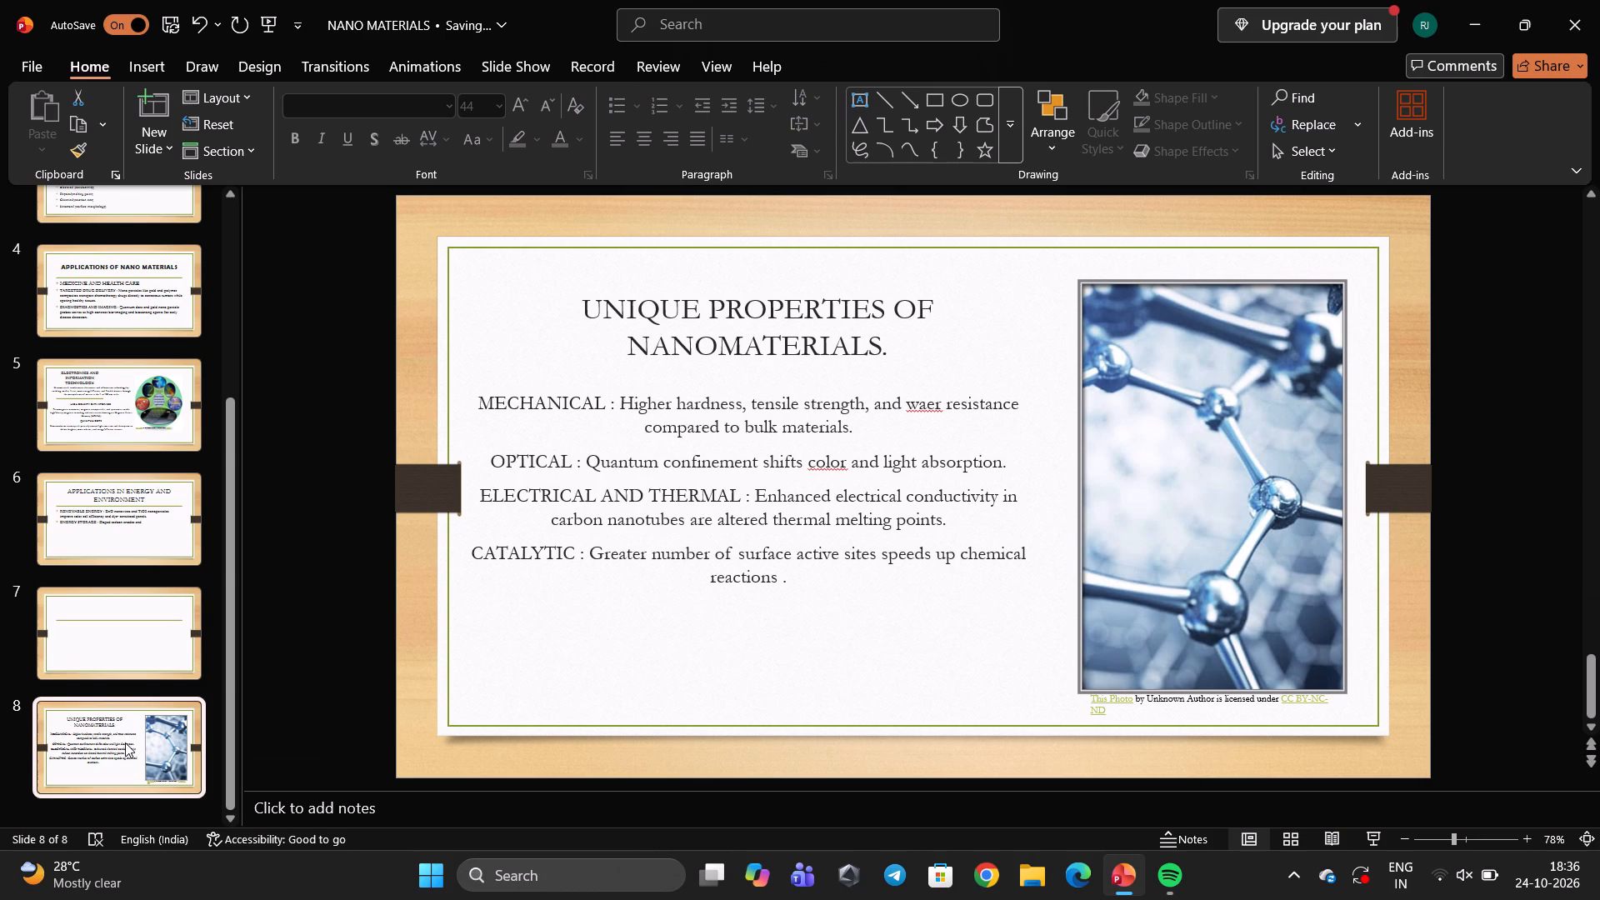
drag(125, 742, 110, 638)
scroll(110, 638, down, 1)
scroll(110, 638, up, 1)
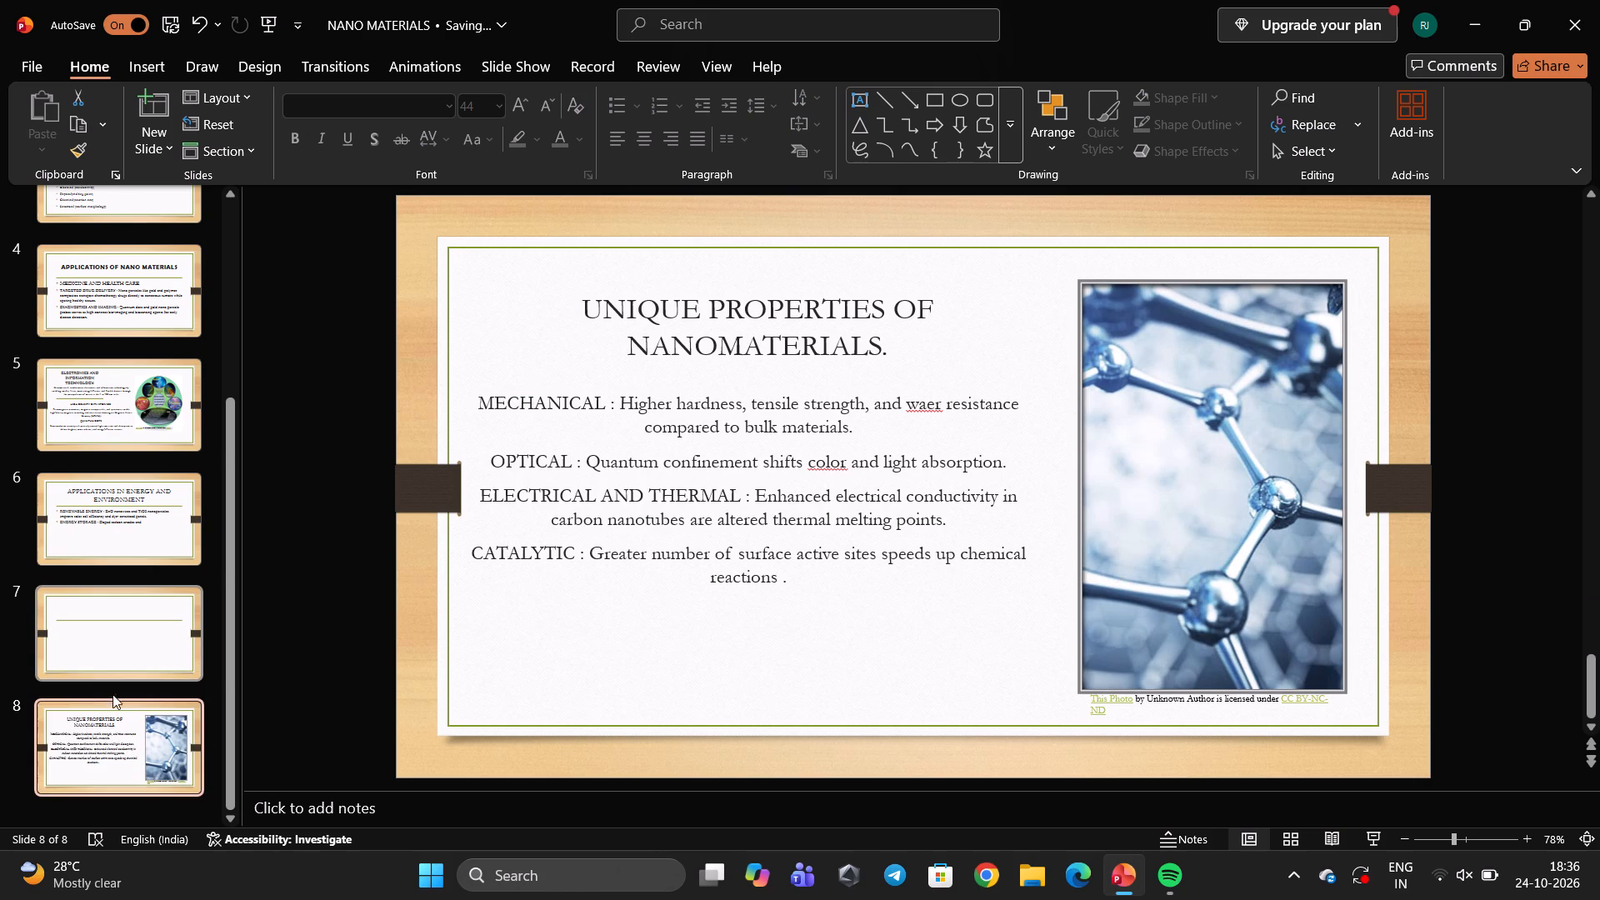
drag(118, 736, 115, 568)
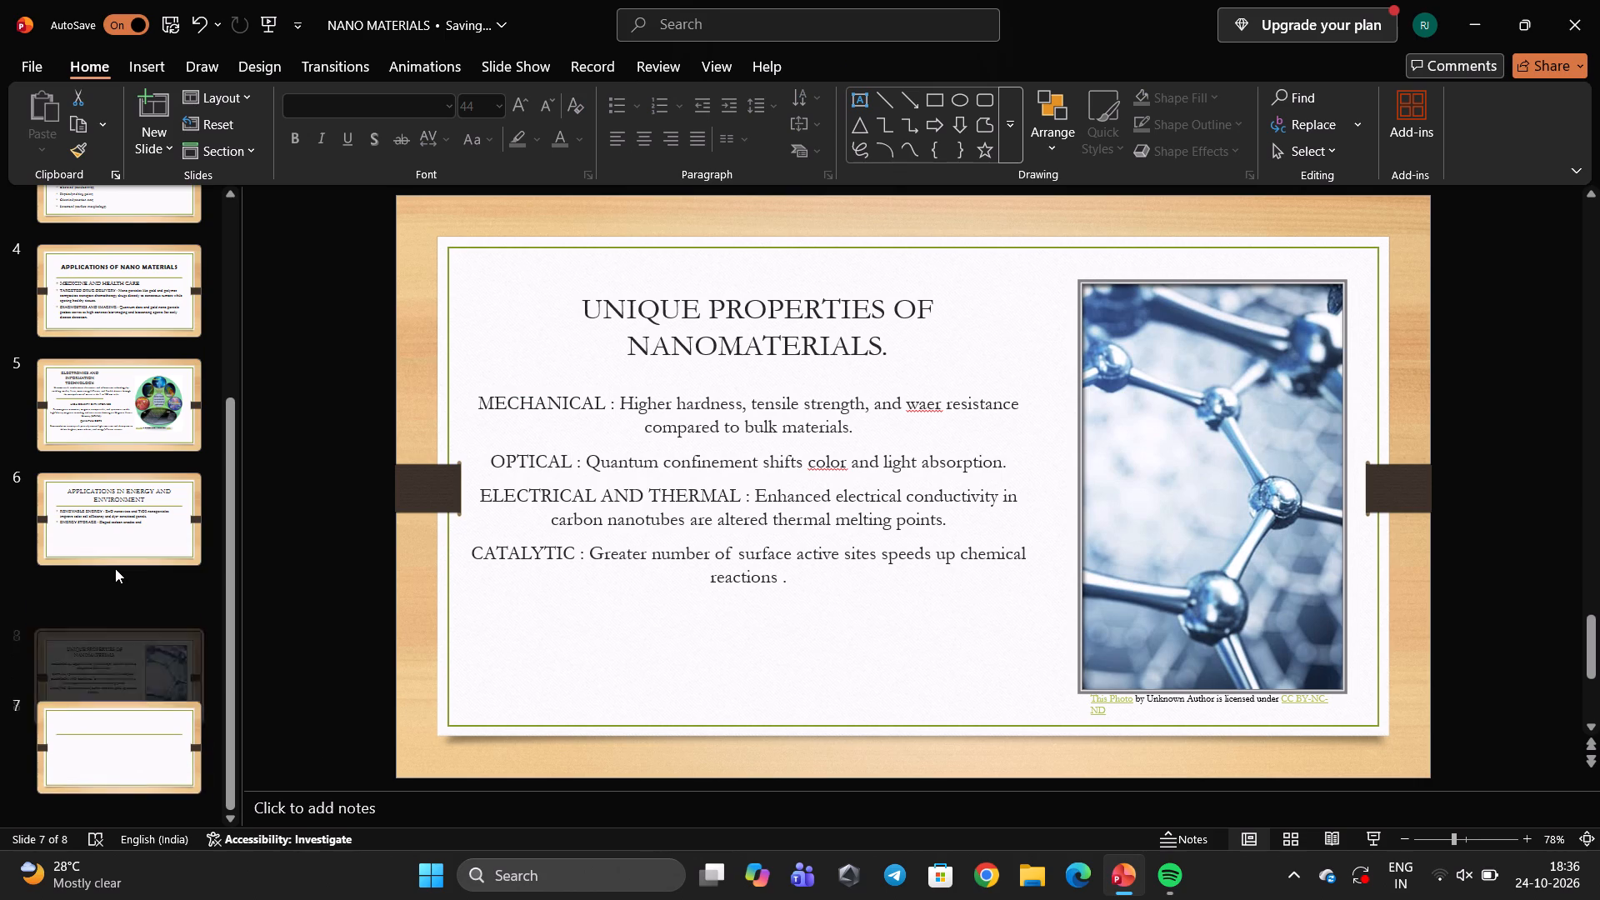
scroll(115, 568, down, 1)
scroll(115, 568, up, 1)
click(115, 568)
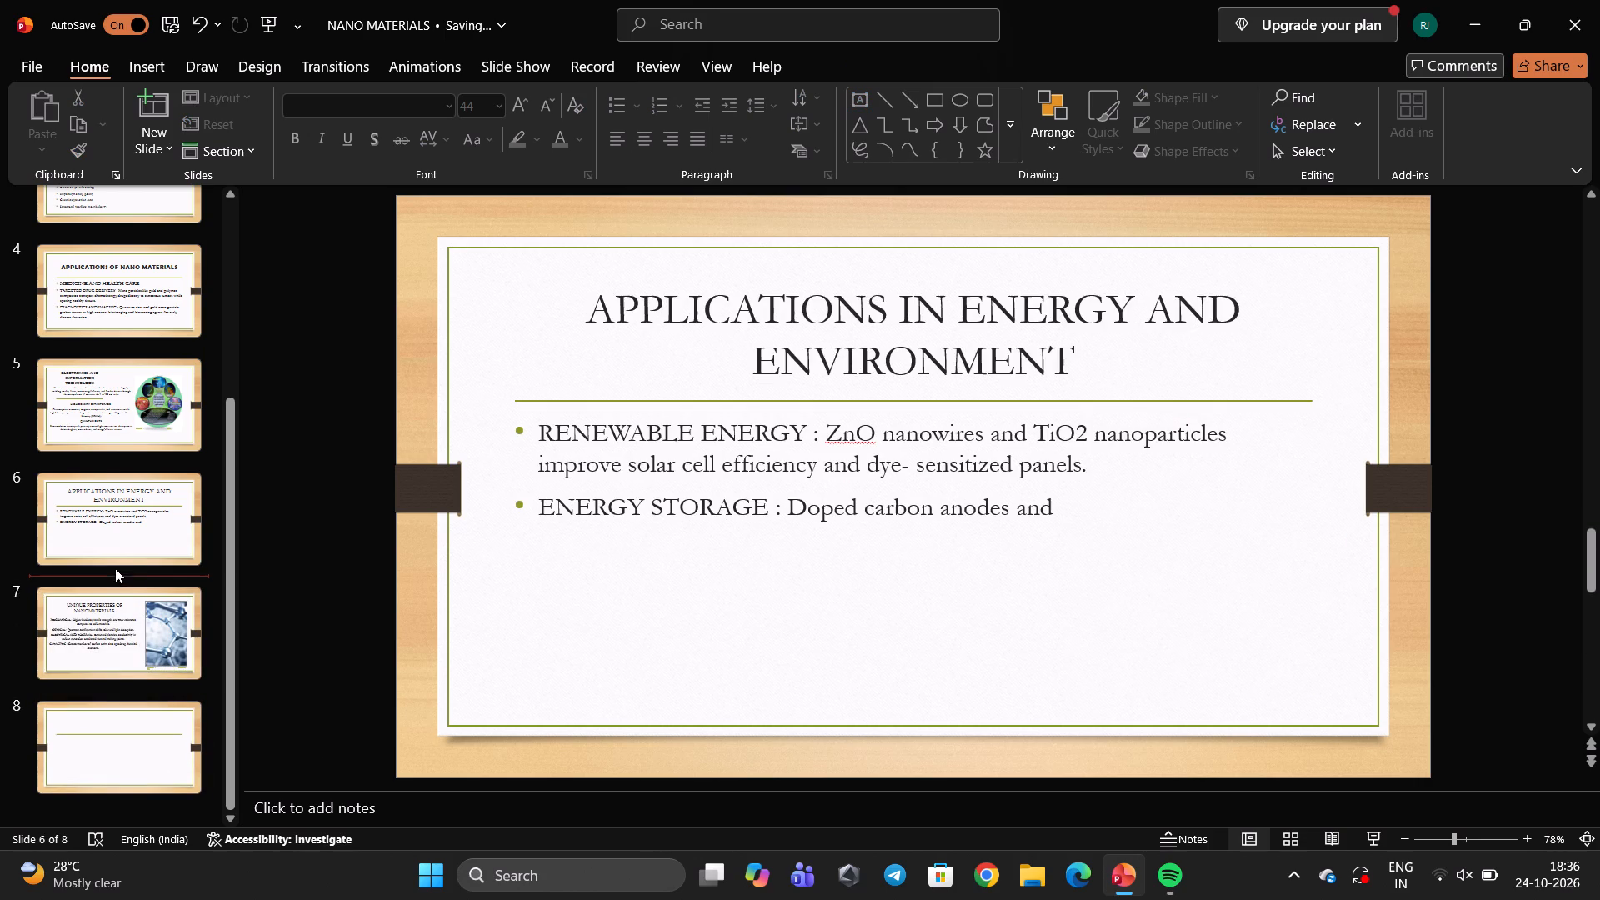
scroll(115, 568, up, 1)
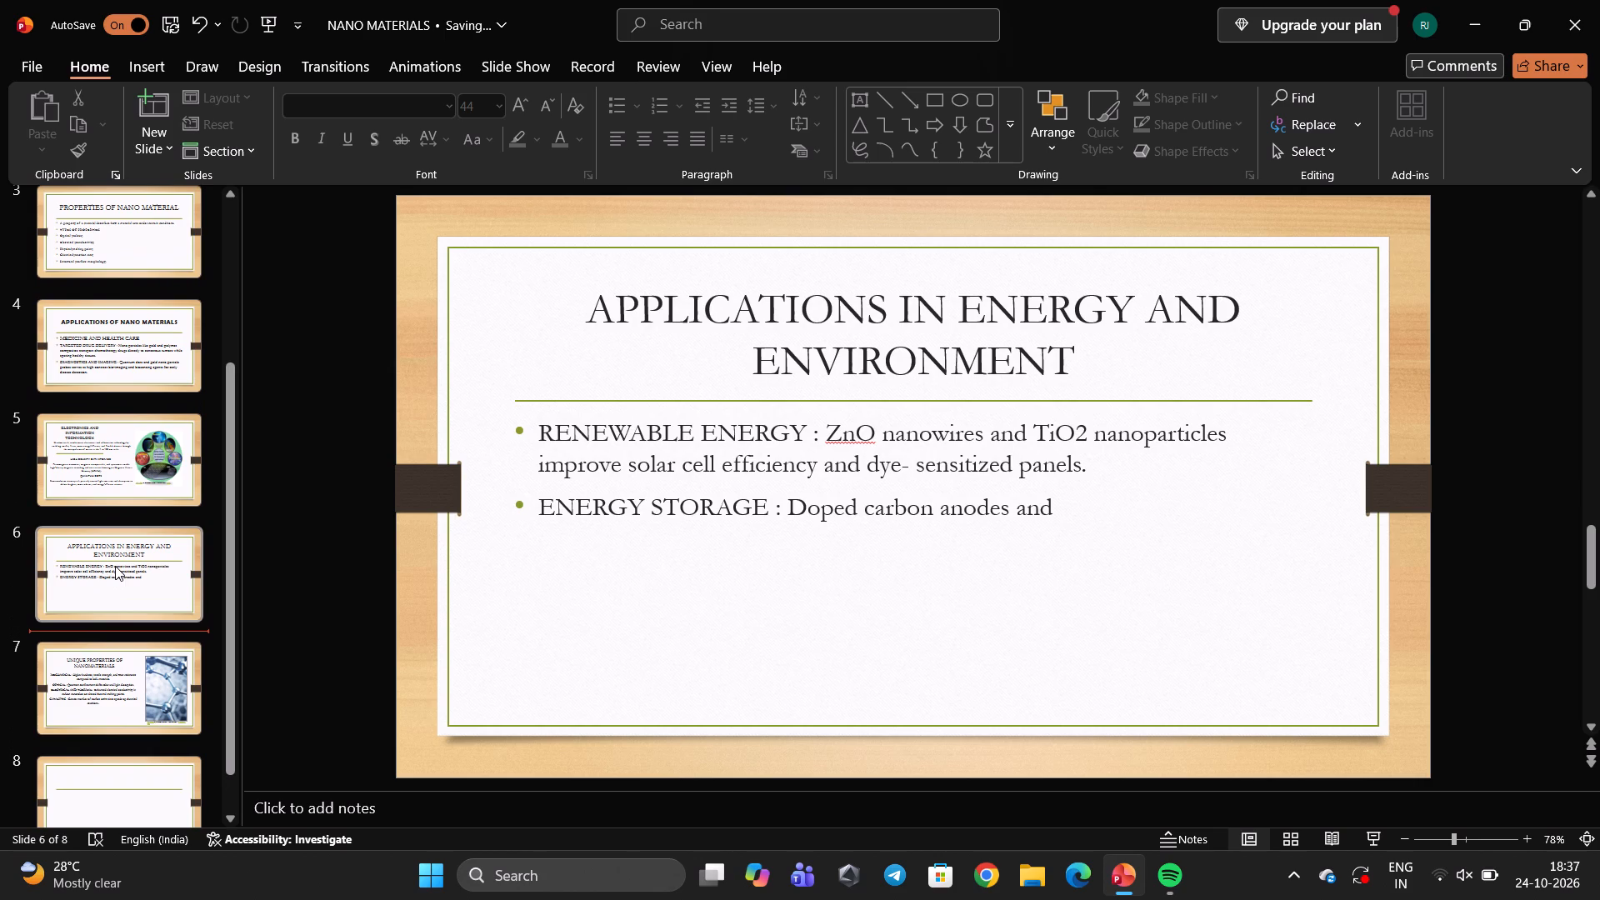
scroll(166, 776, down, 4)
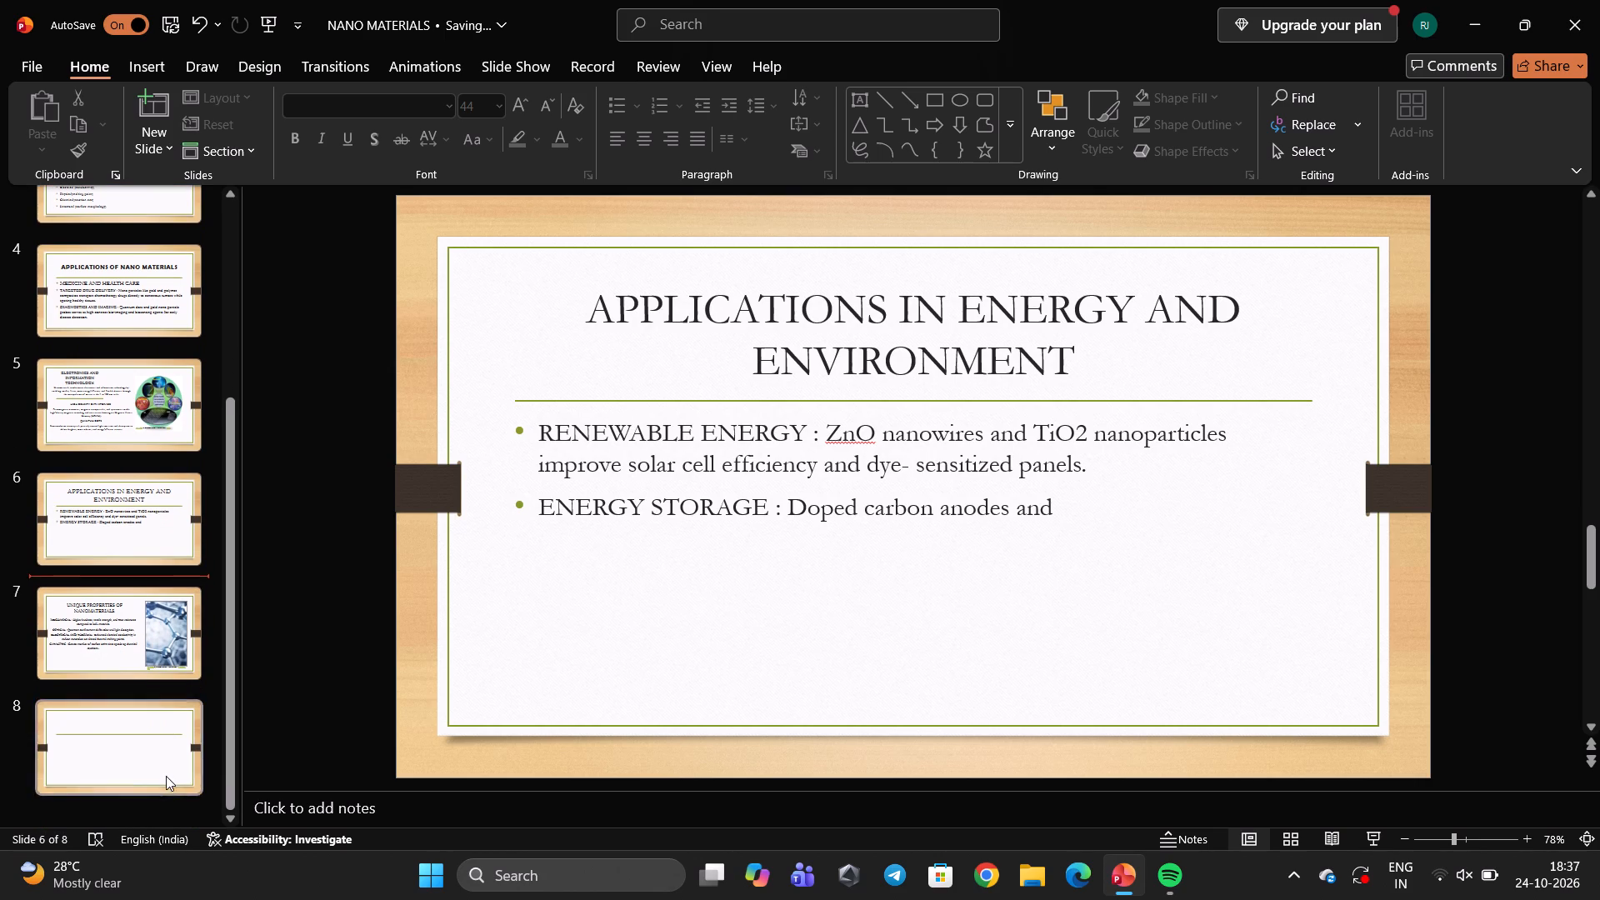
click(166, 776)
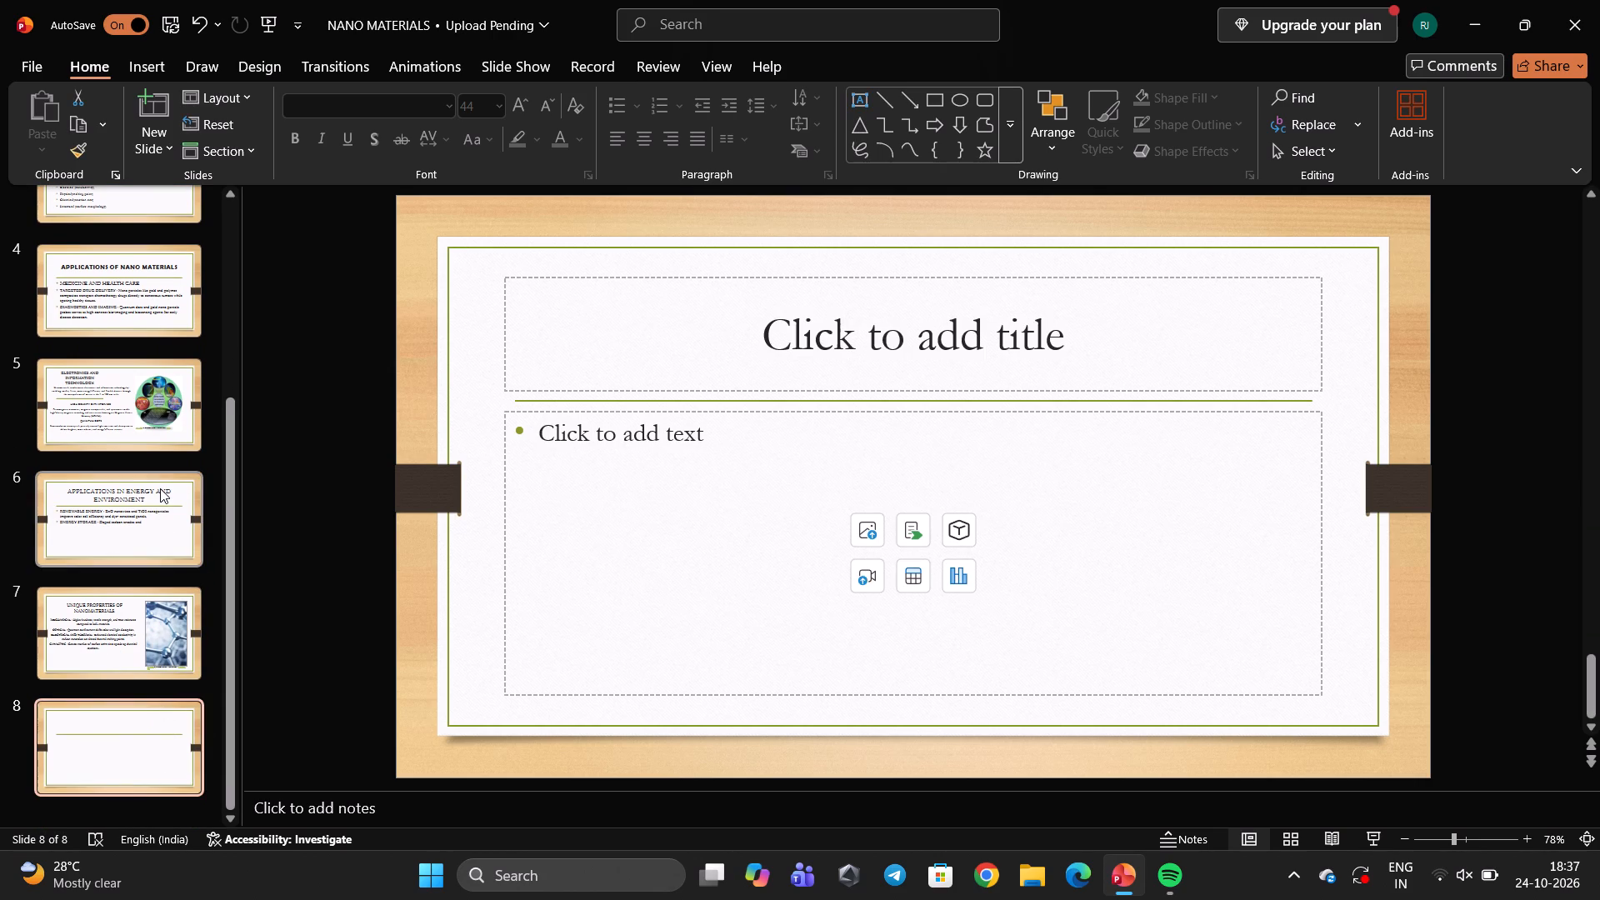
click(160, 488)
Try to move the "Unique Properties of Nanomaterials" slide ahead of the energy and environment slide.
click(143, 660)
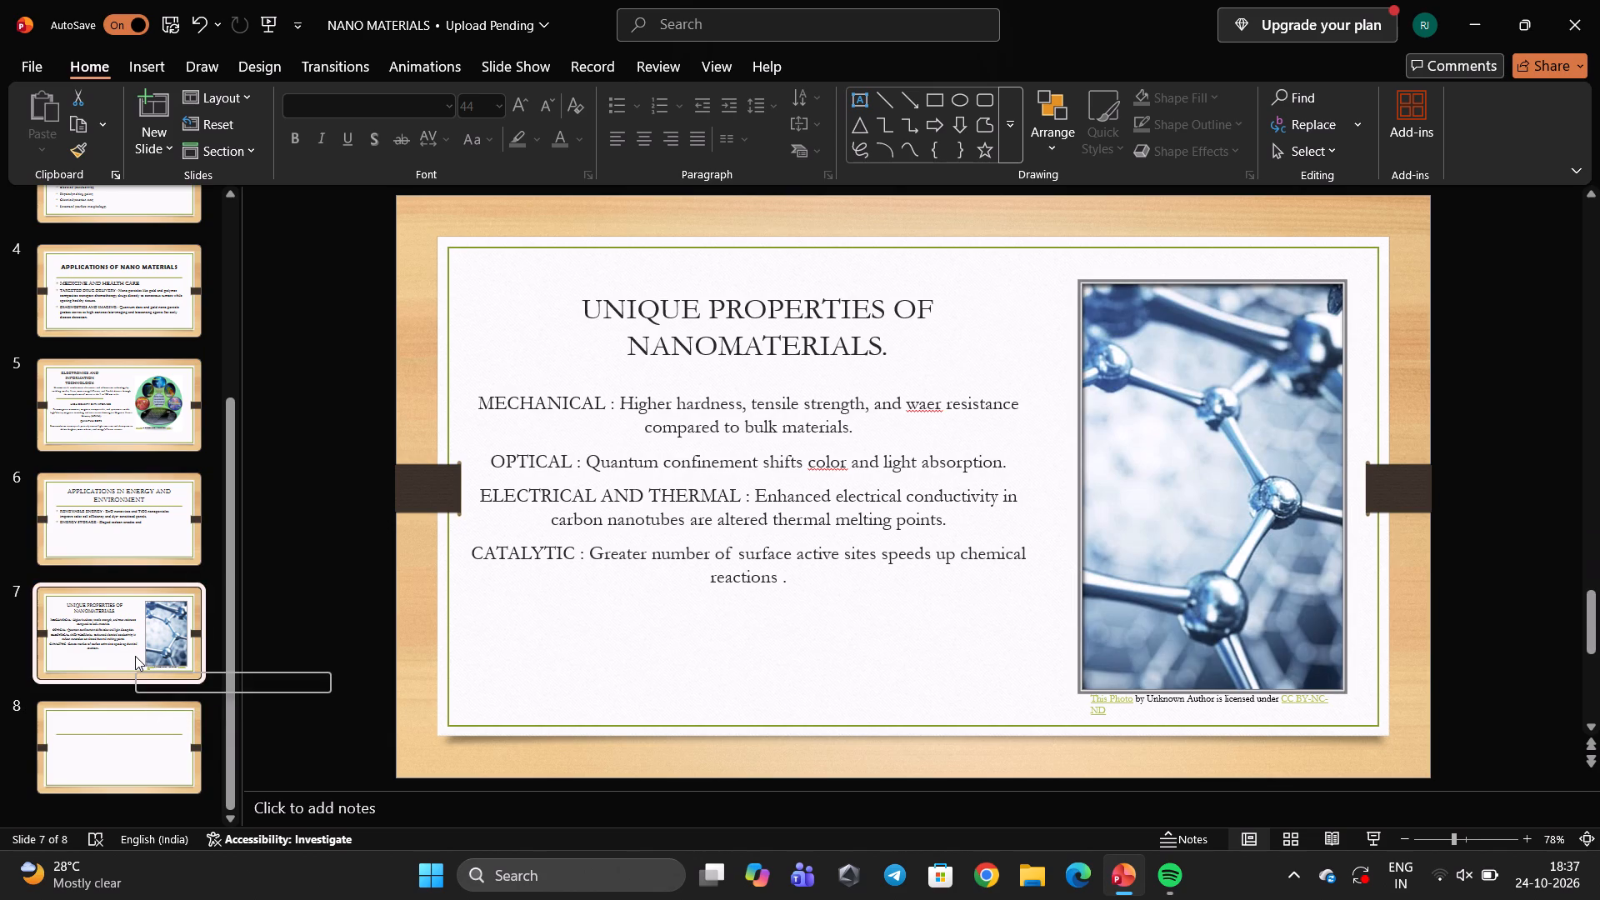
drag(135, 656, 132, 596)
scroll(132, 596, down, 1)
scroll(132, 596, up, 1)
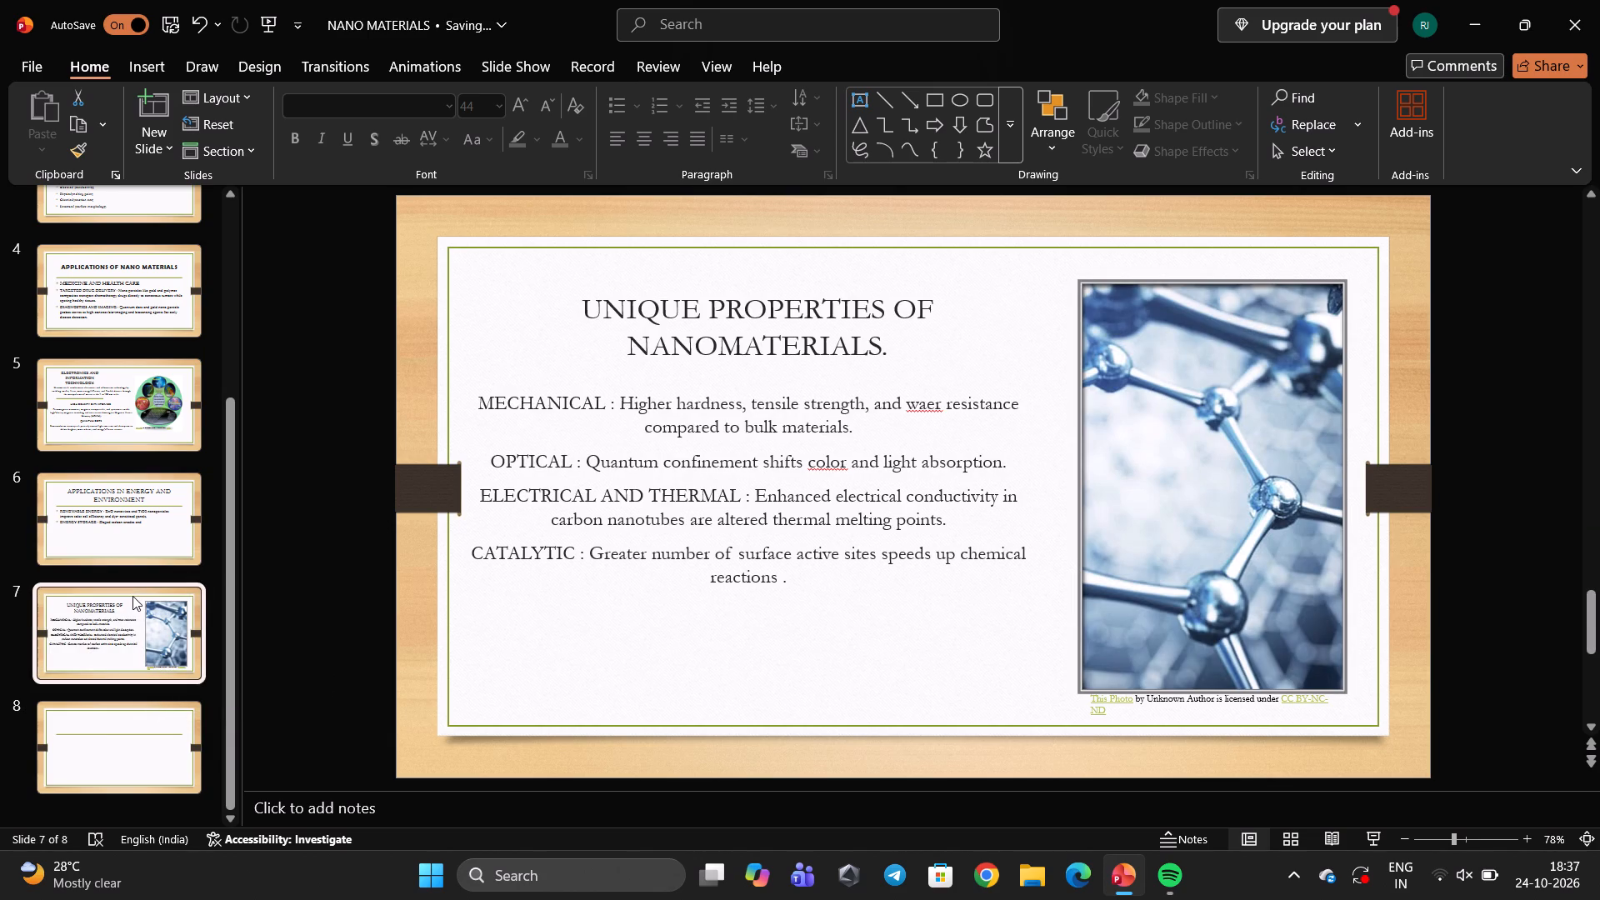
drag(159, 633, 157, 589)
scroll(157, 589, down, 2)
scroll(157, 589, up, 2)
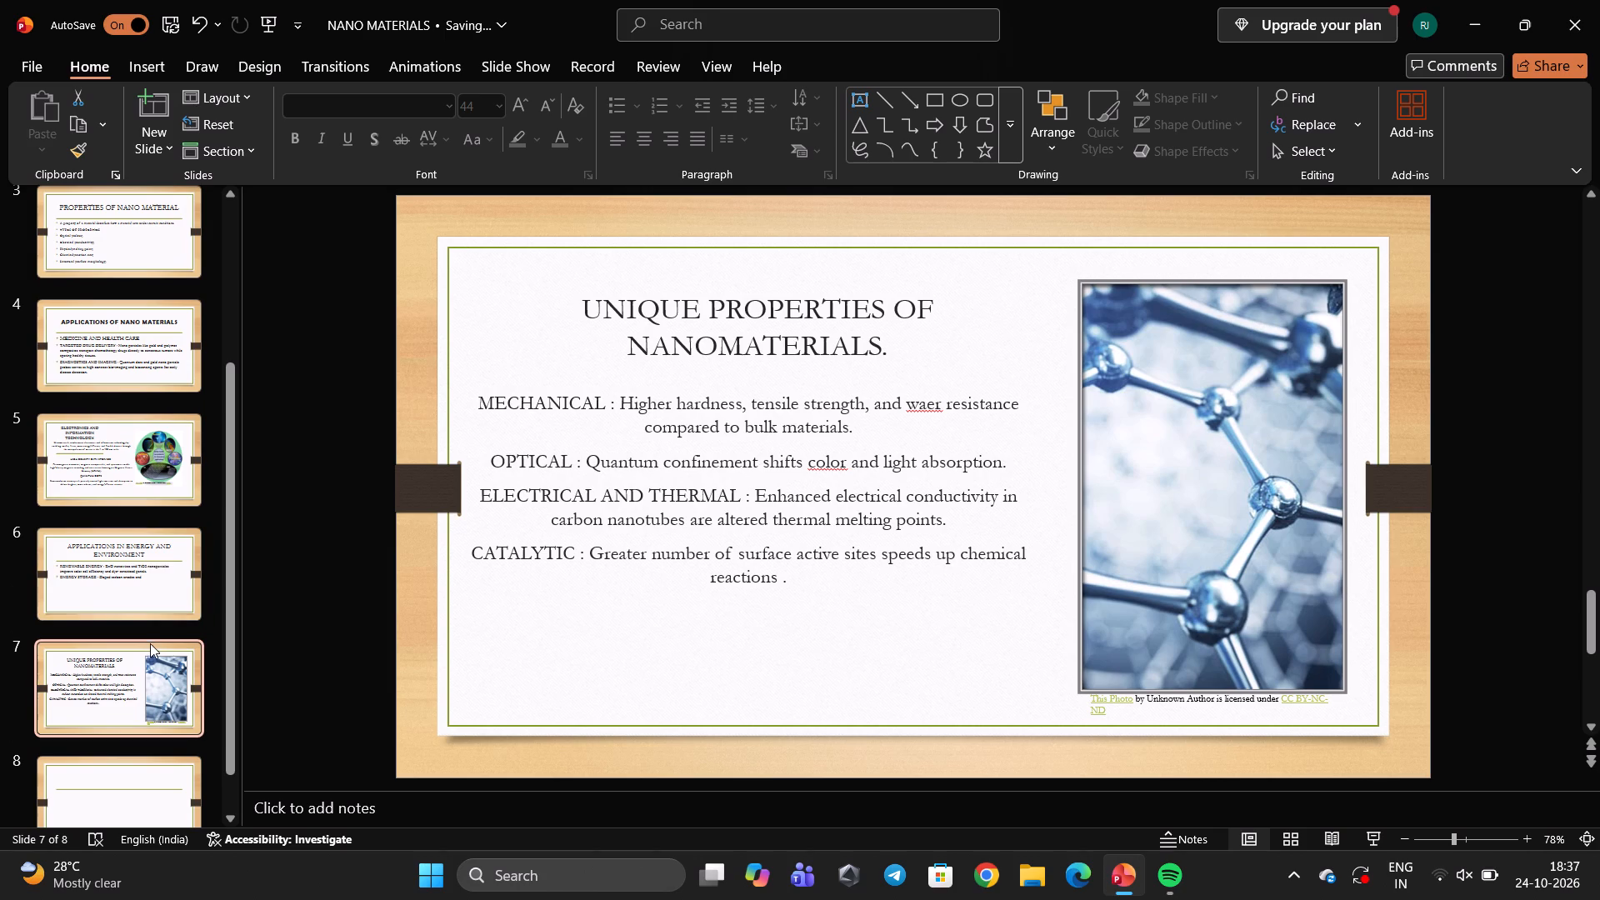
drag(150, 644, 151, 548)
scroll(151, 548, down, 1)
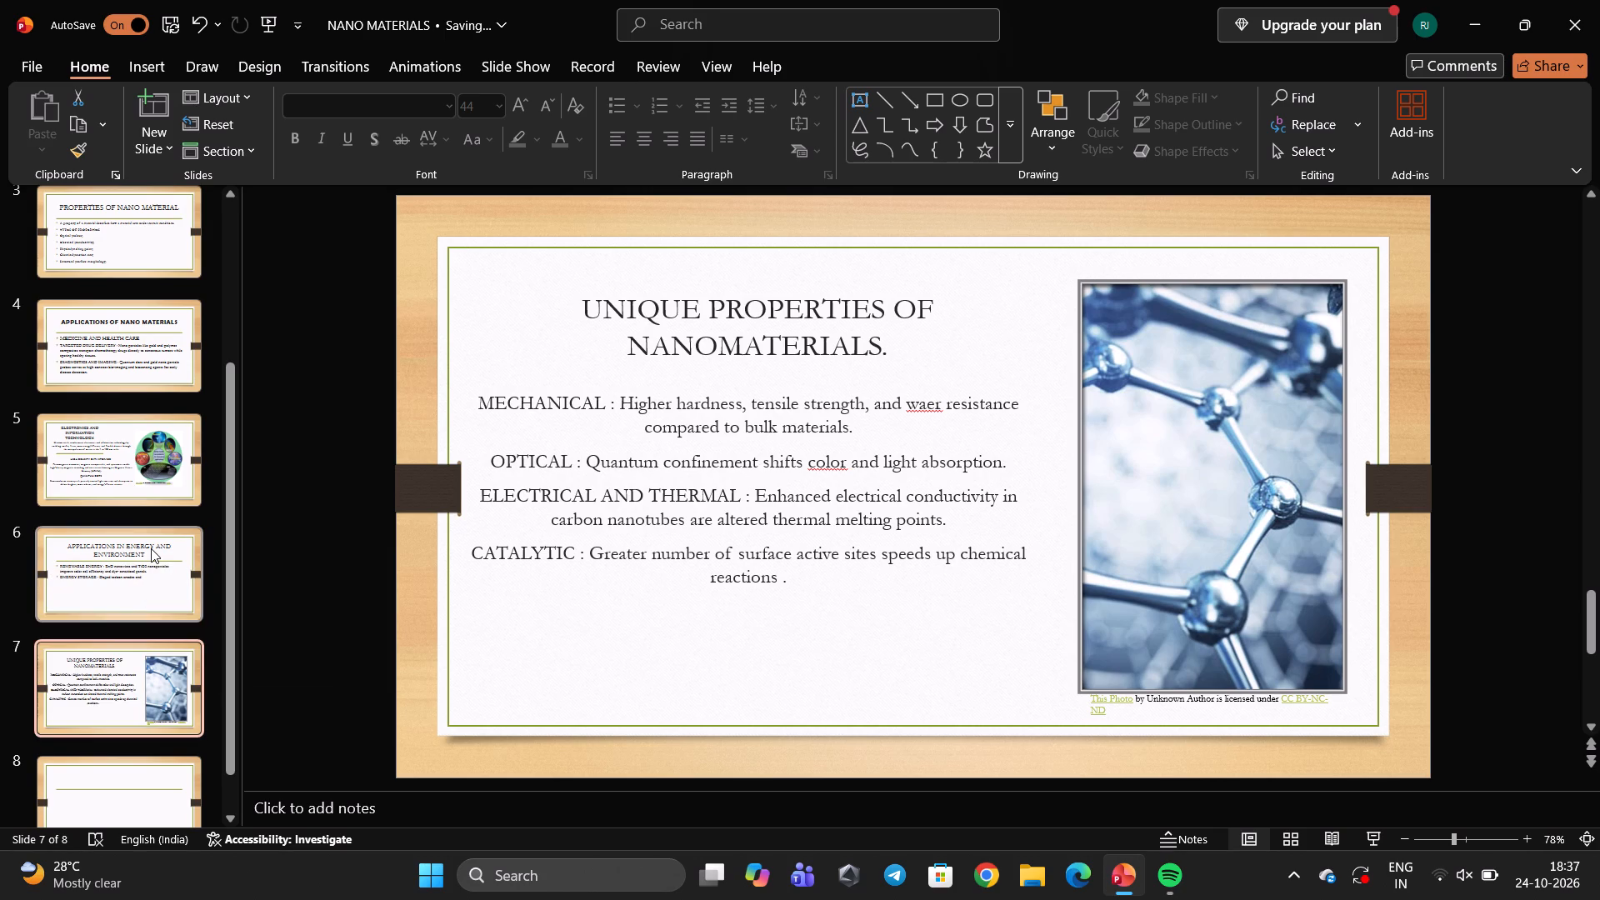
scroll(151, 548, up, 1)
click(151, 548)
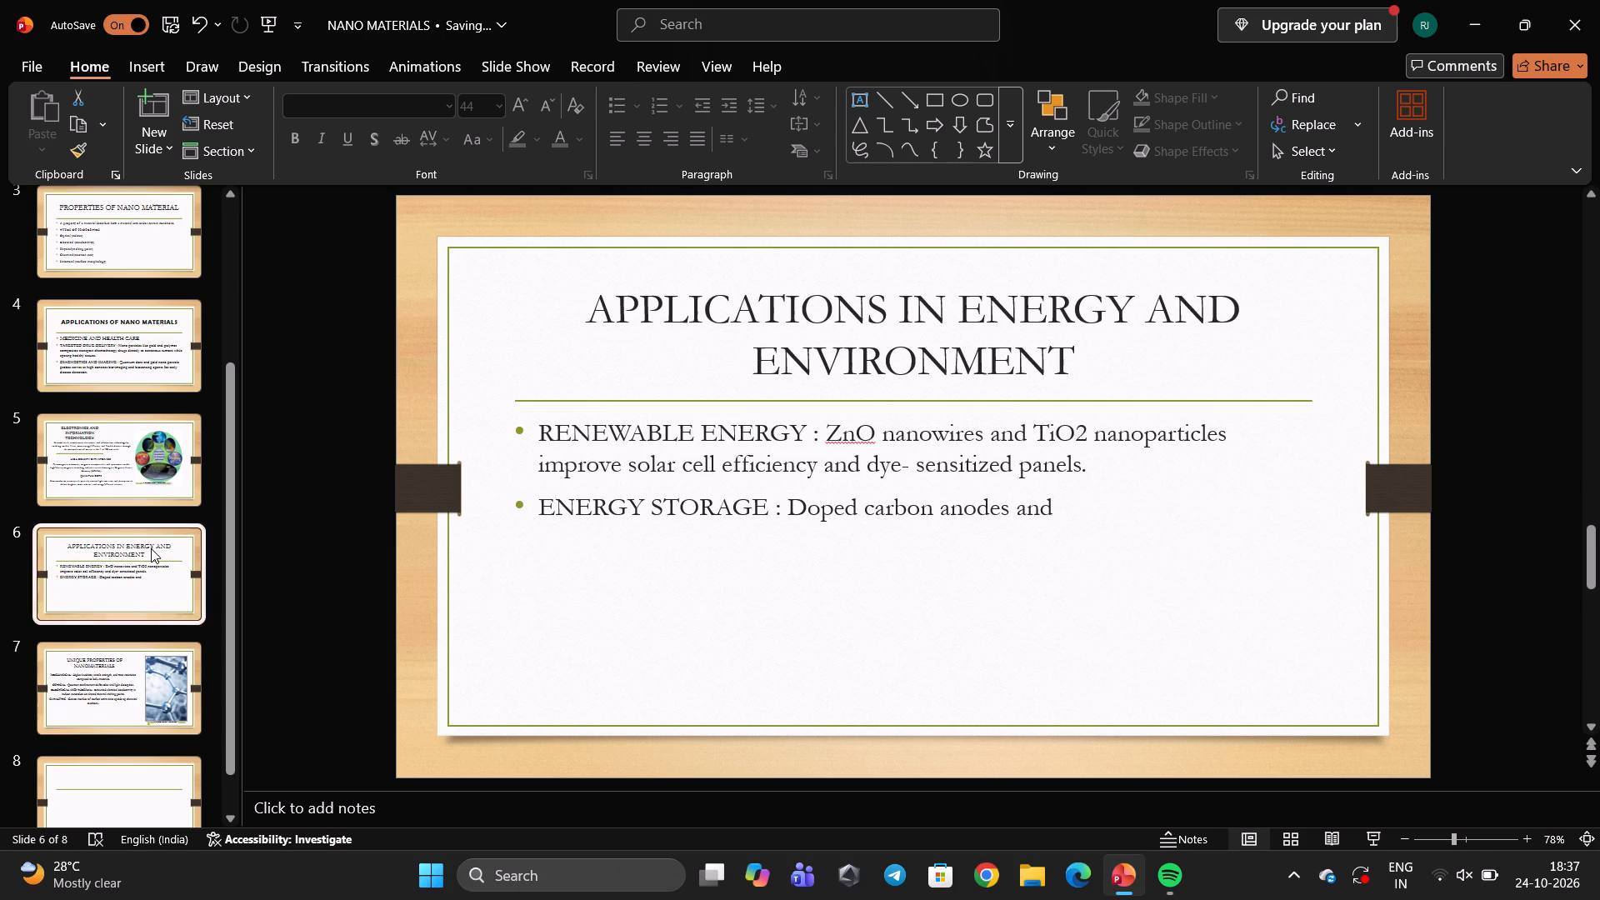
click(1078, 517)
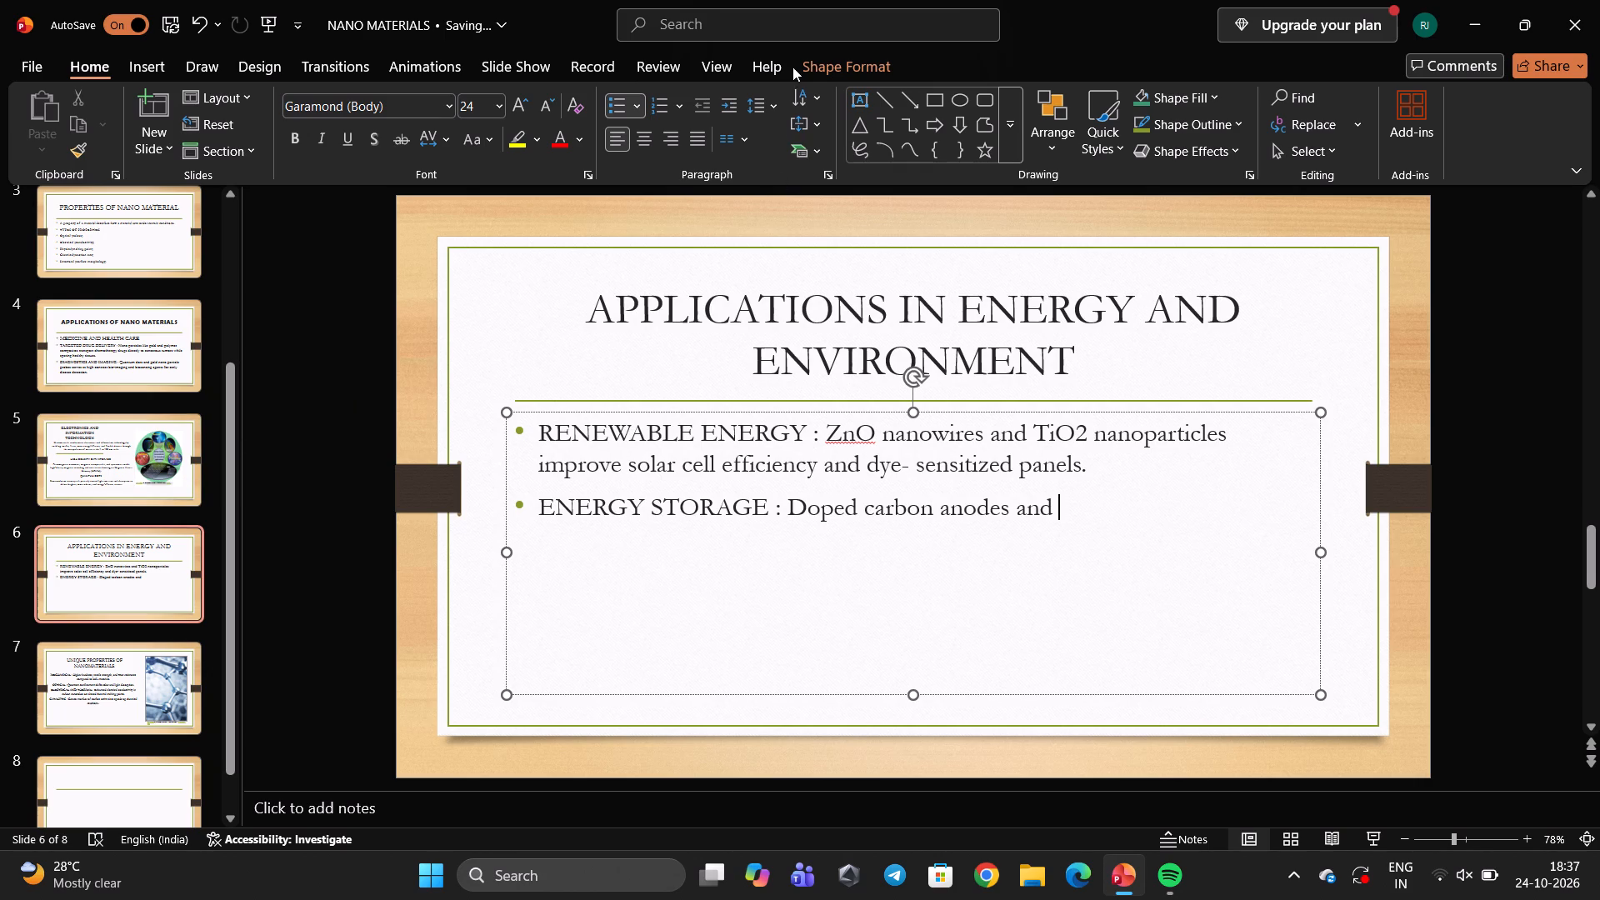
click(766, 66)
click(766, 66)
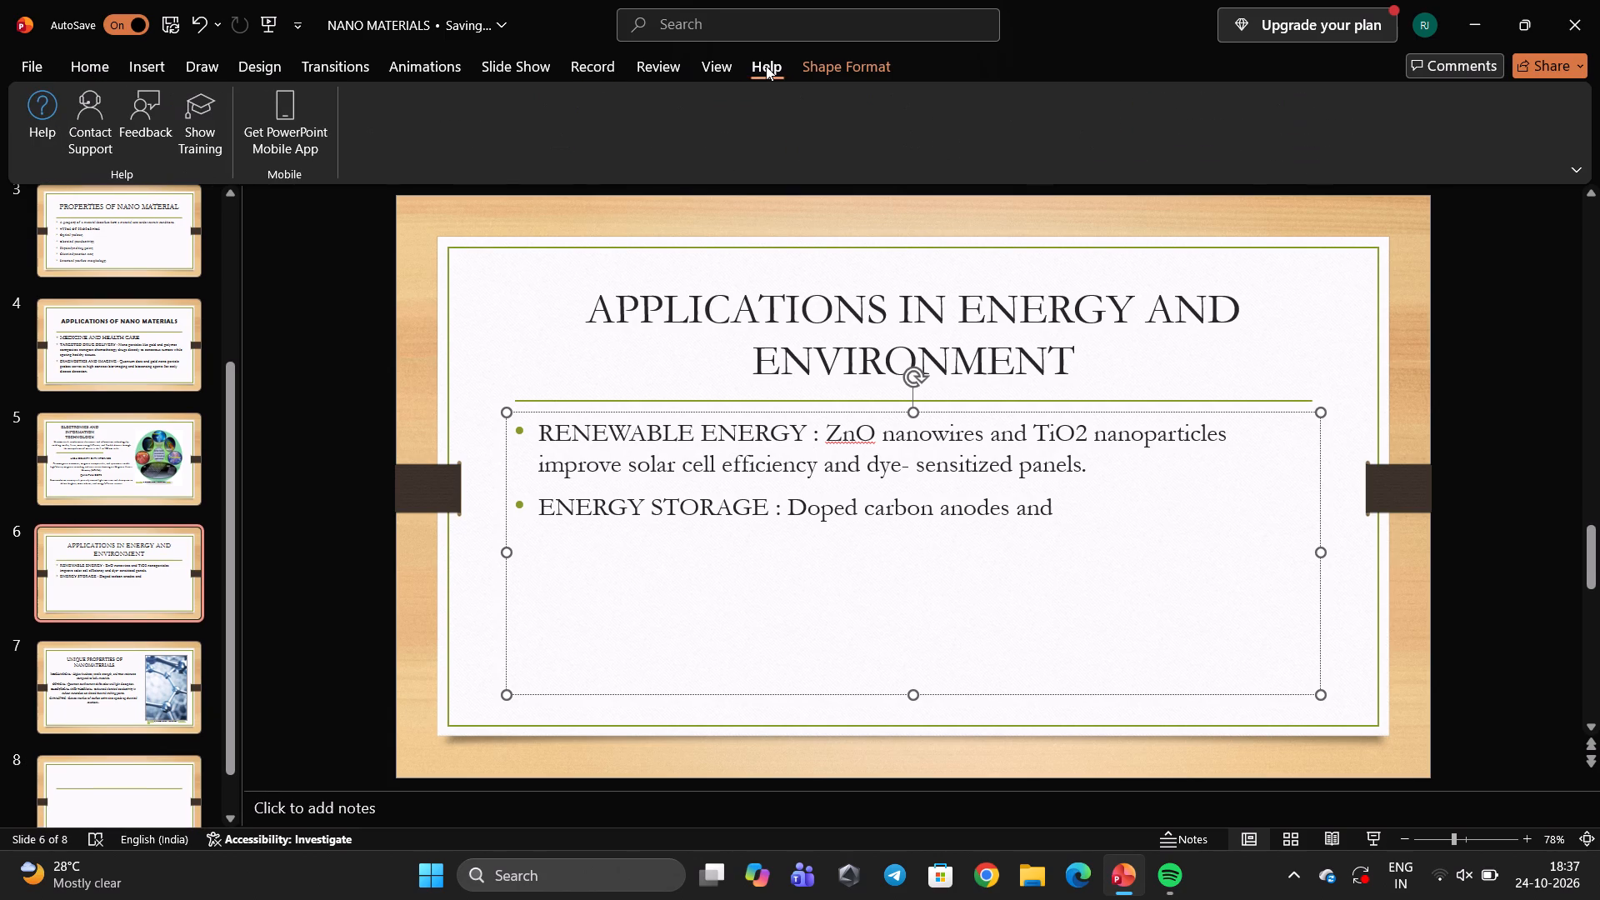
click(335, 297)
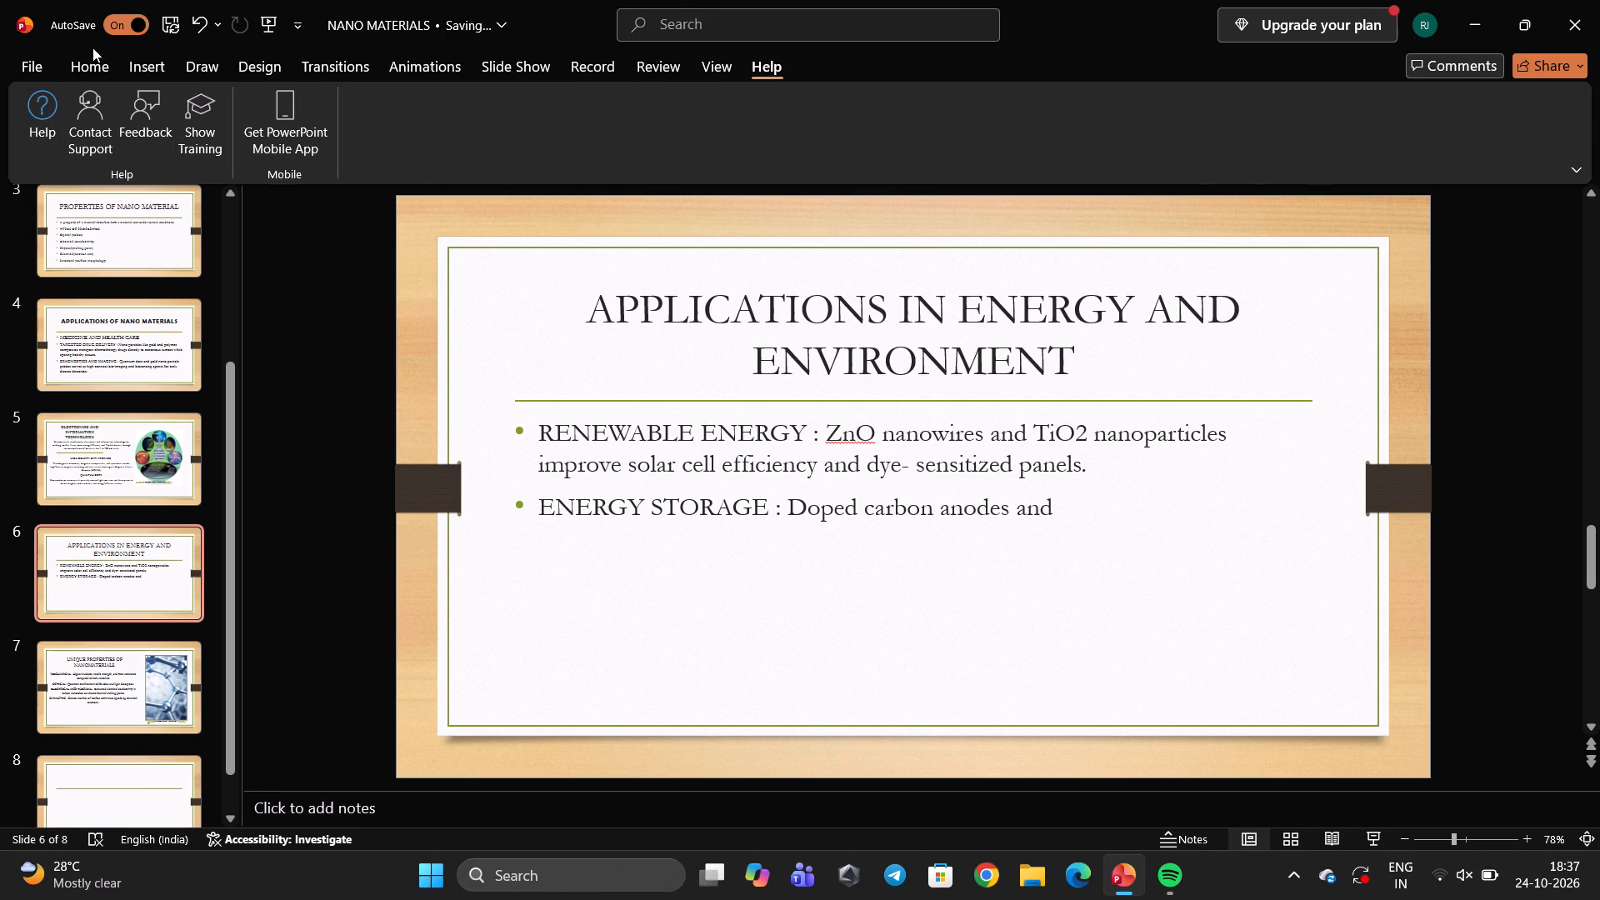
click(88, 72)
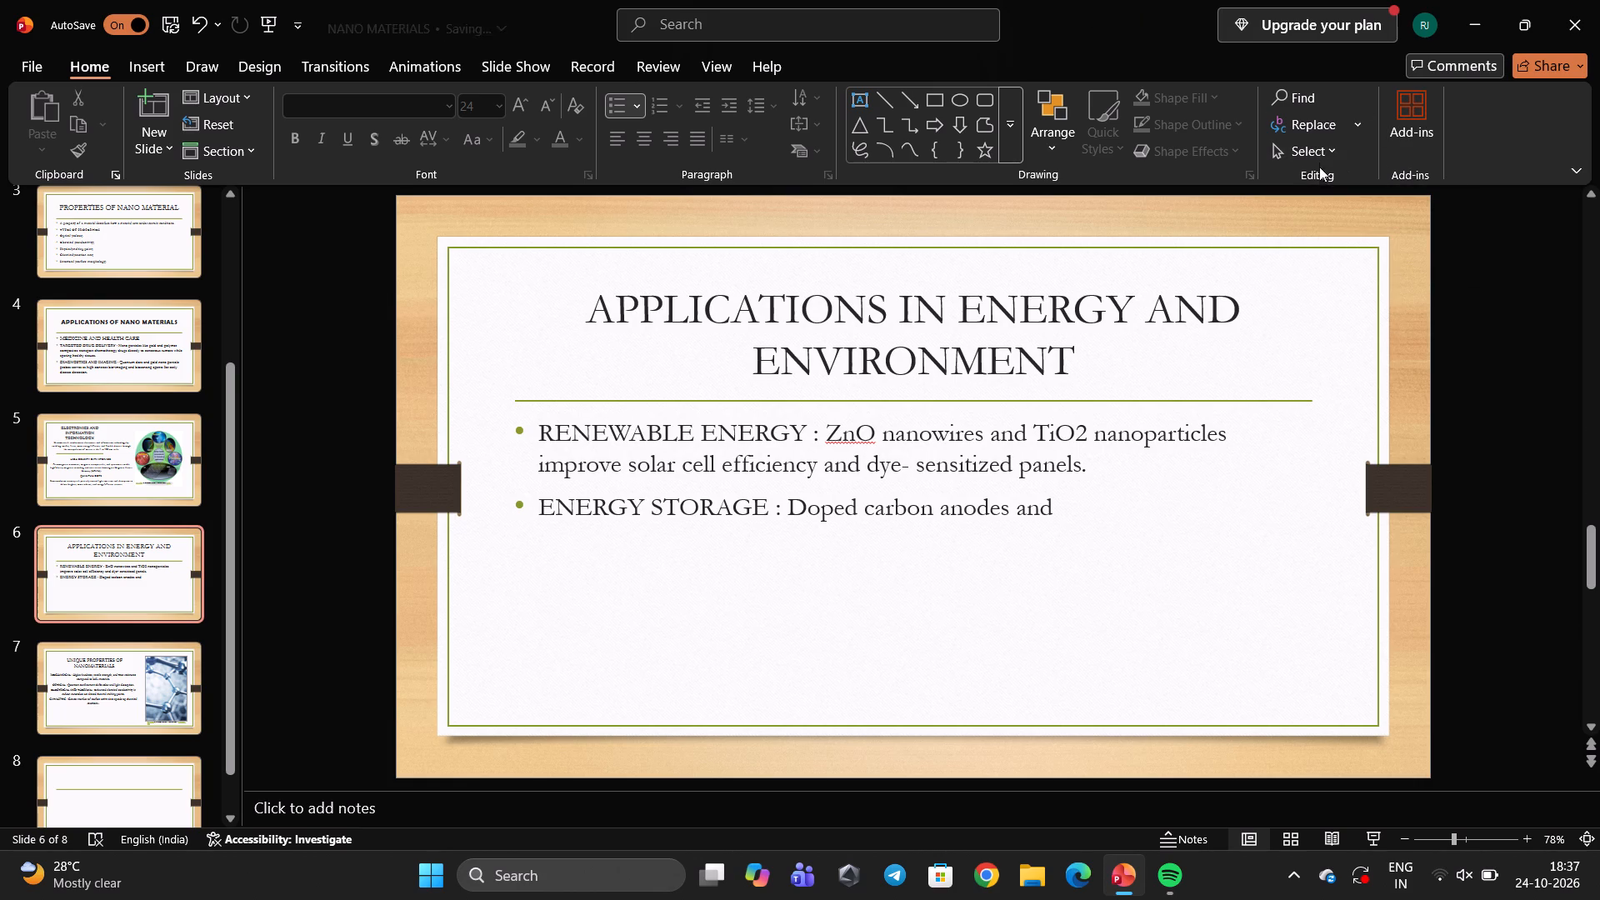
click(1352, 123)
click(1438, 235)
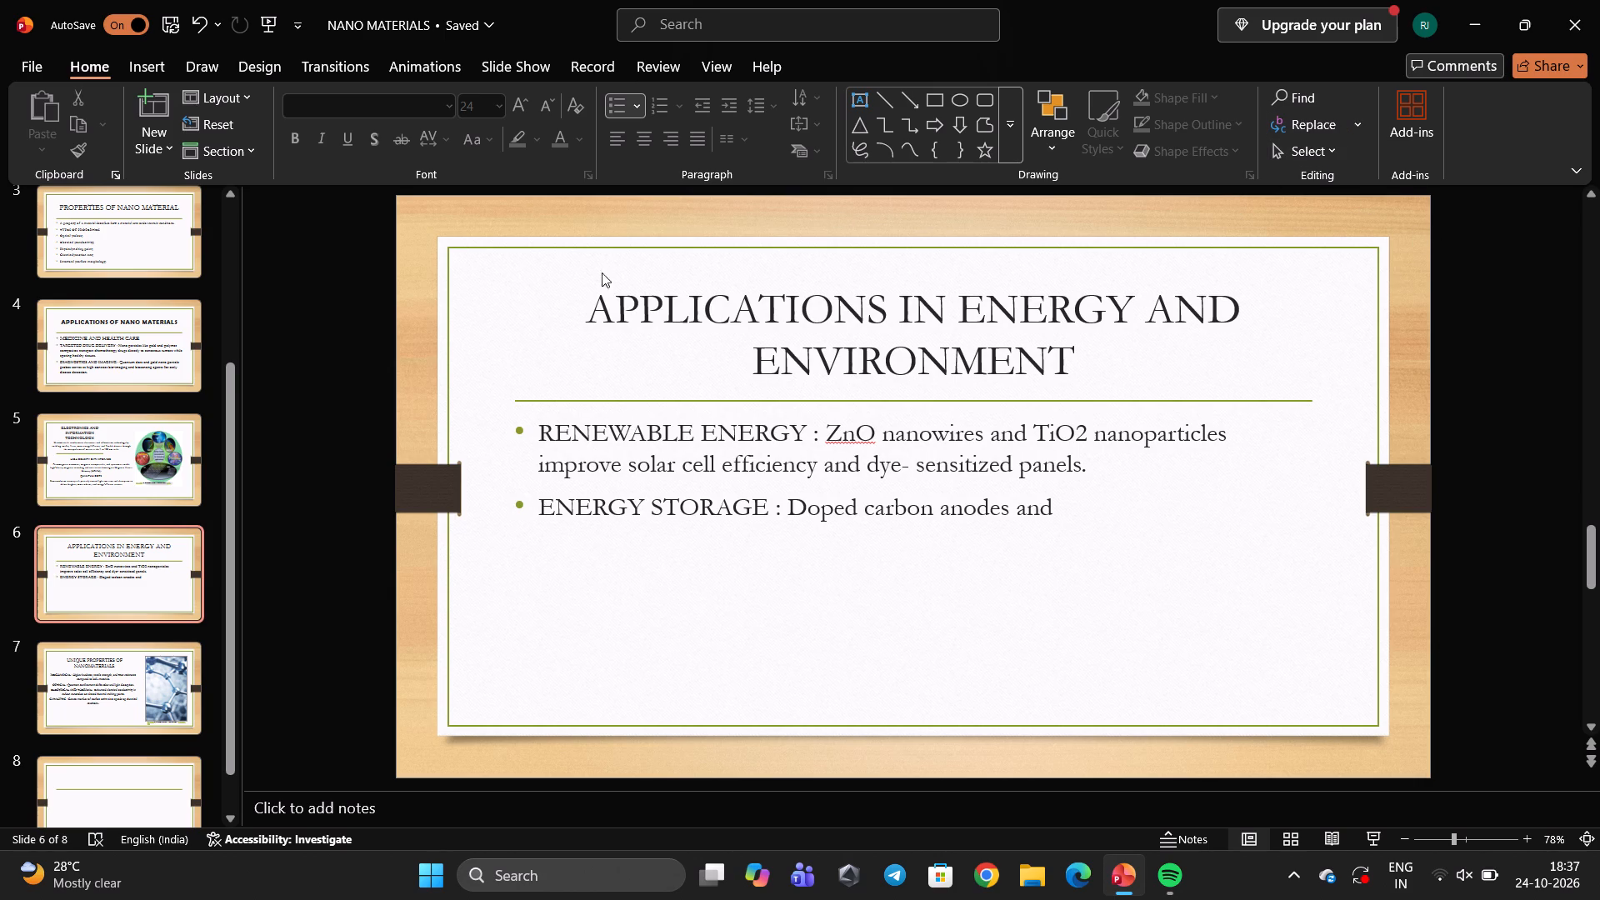
Title the blank last slide "CONCLUSION".
scroll(98, 668, down, 3)
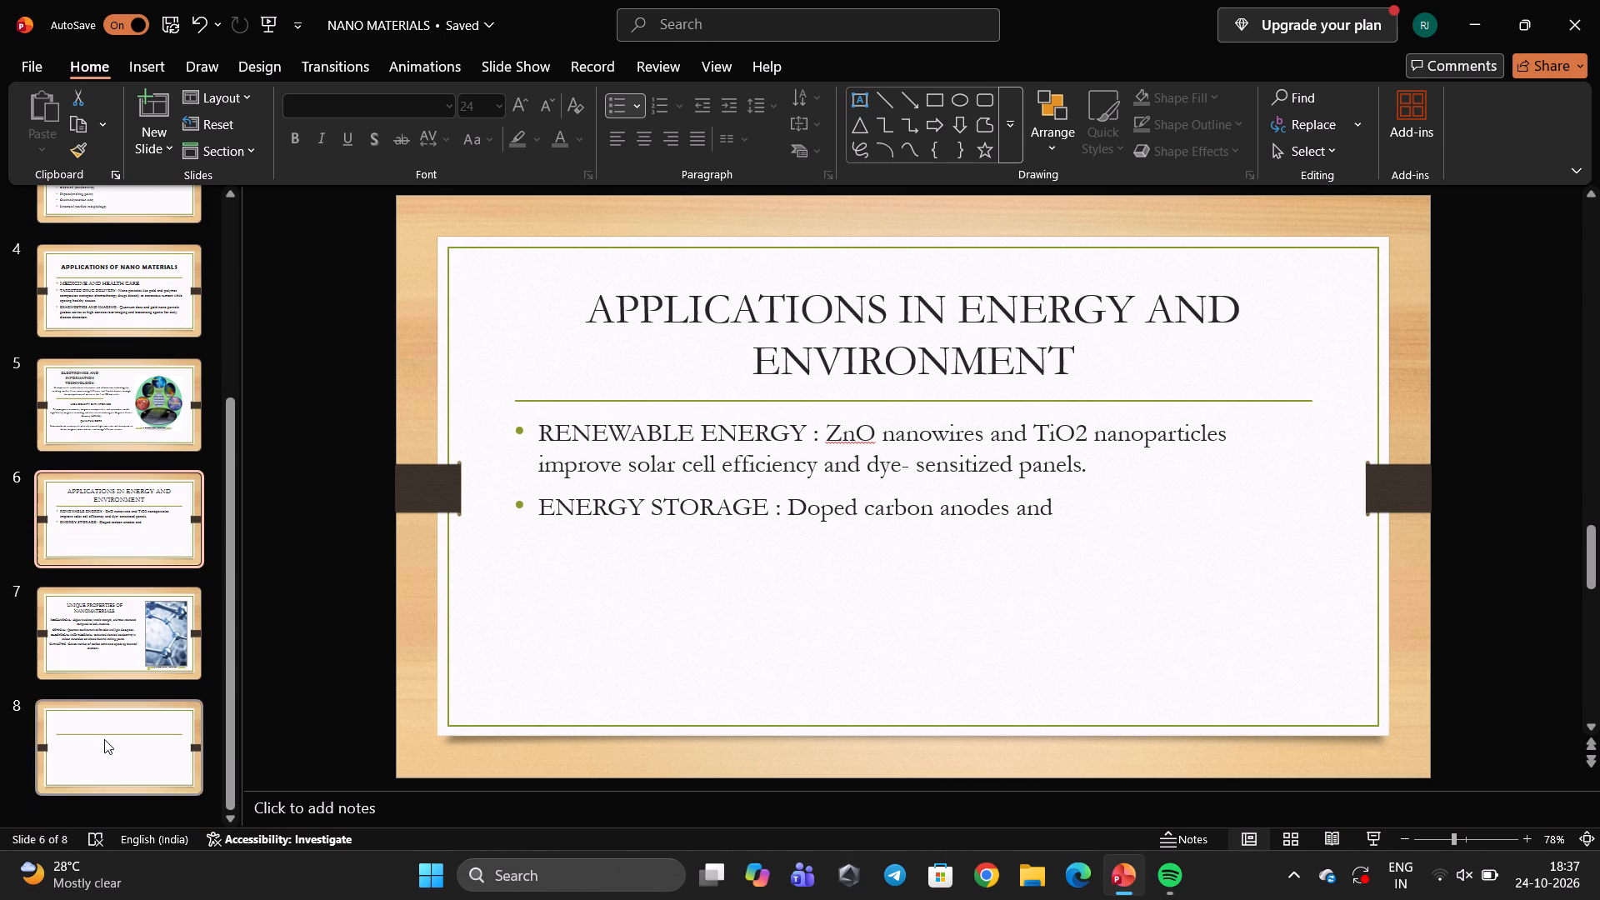
click(104, 739)
click(946, 359)
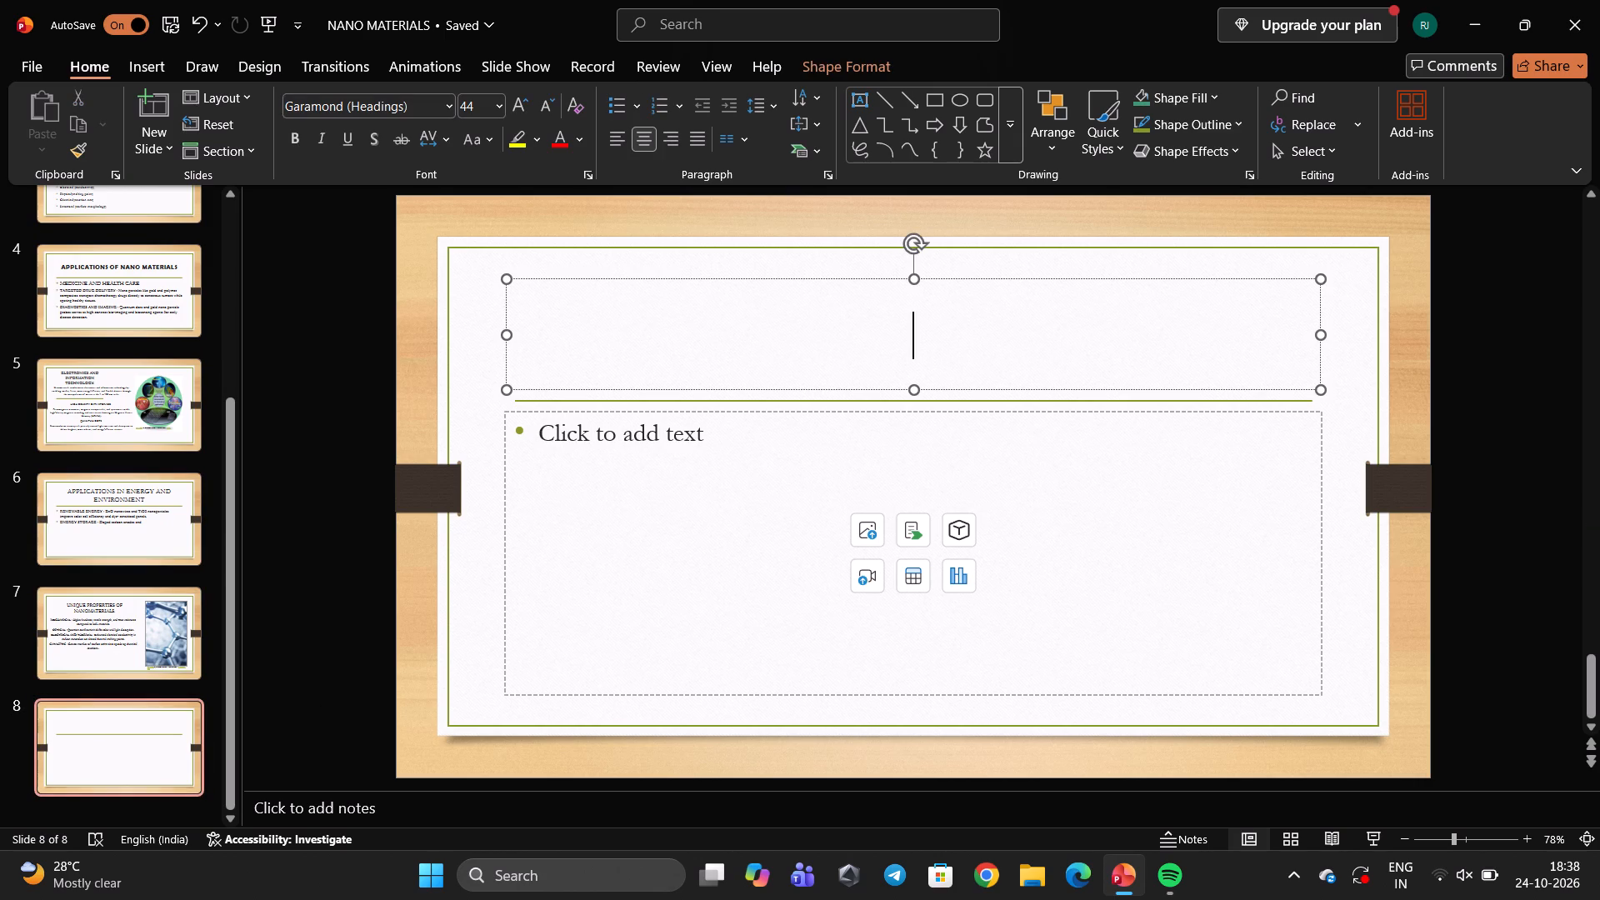
text(CONCLUSION)
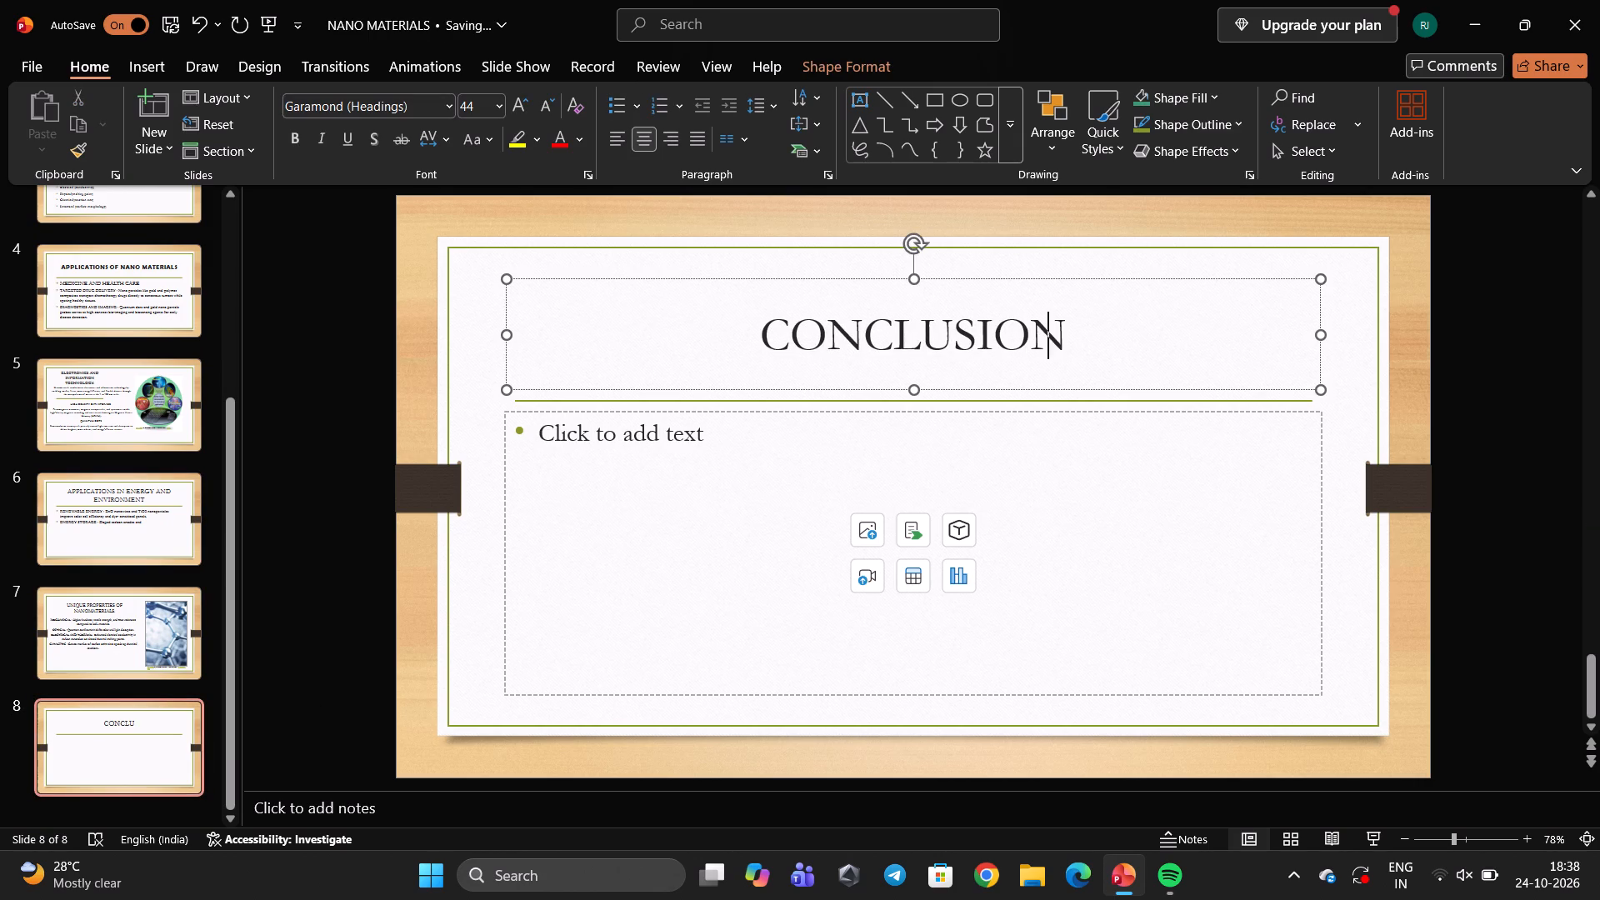
Begin the conclusion slide's first bullet with "Nanomaterial having enhanced properties".
click(647, 443)
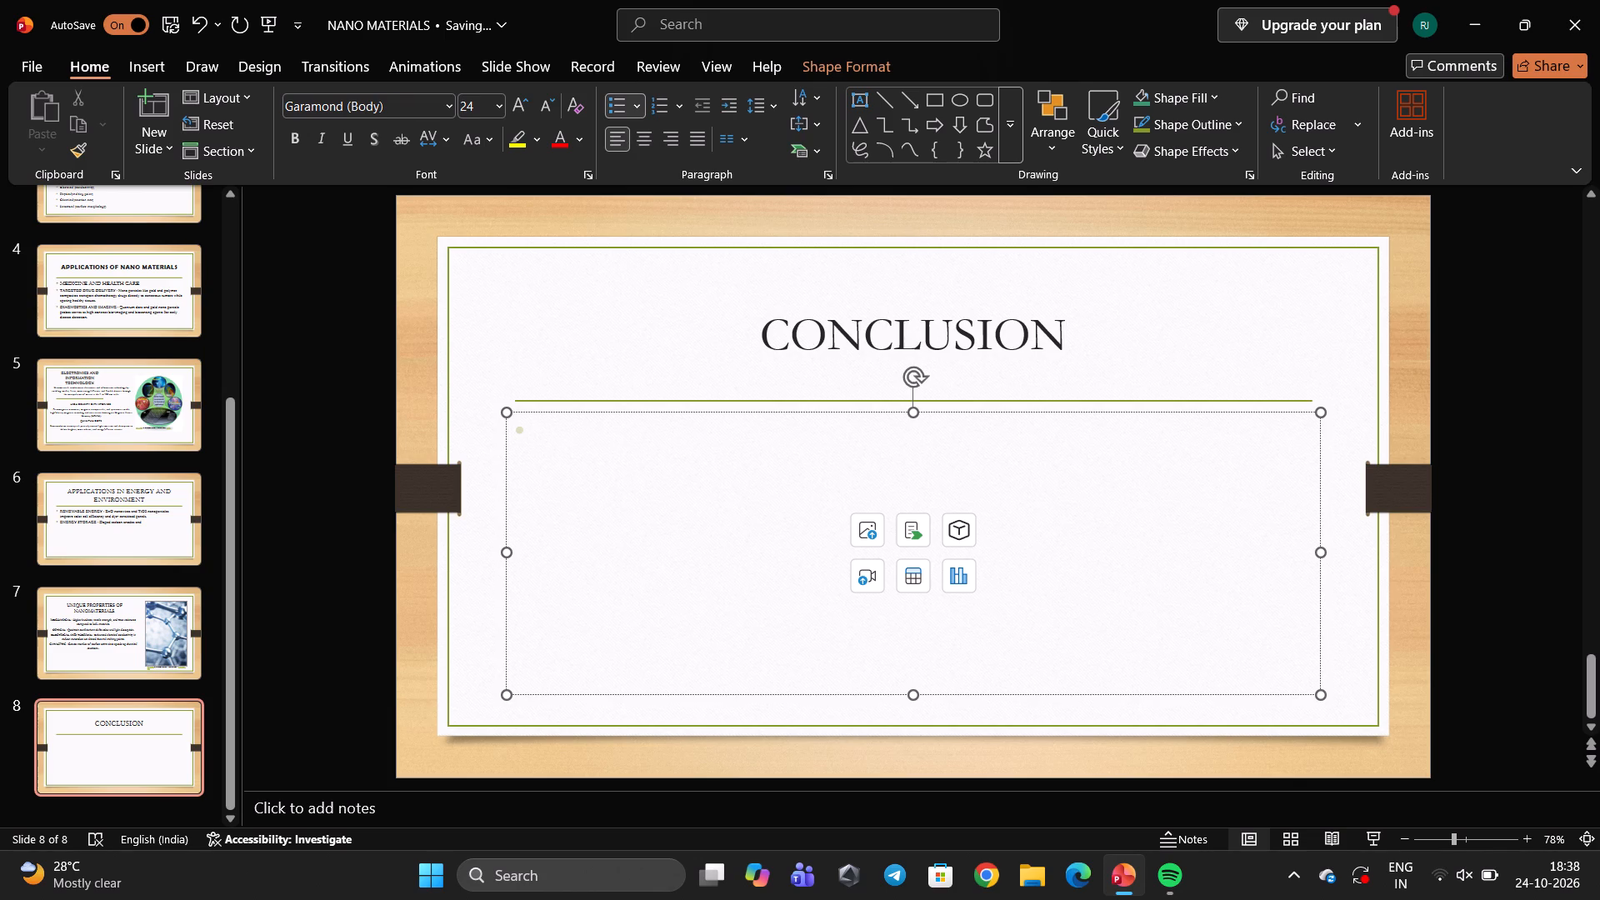
key(n)
key(n)
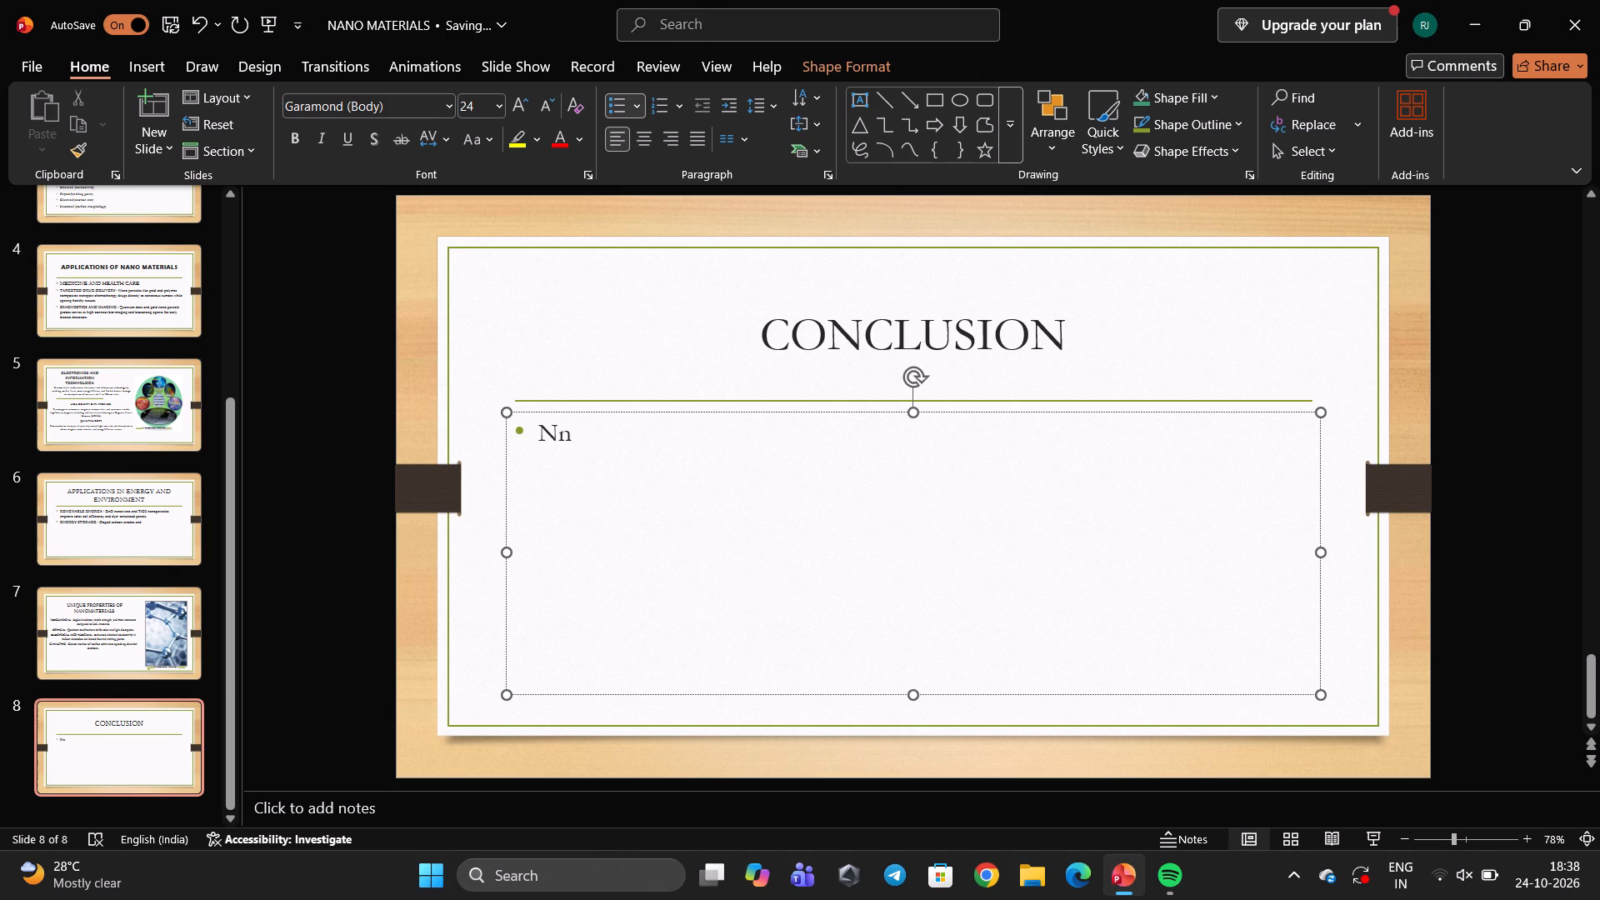
key(BackSpace)
text(ano)
key(space)
key(BackSpace)
text(material having)
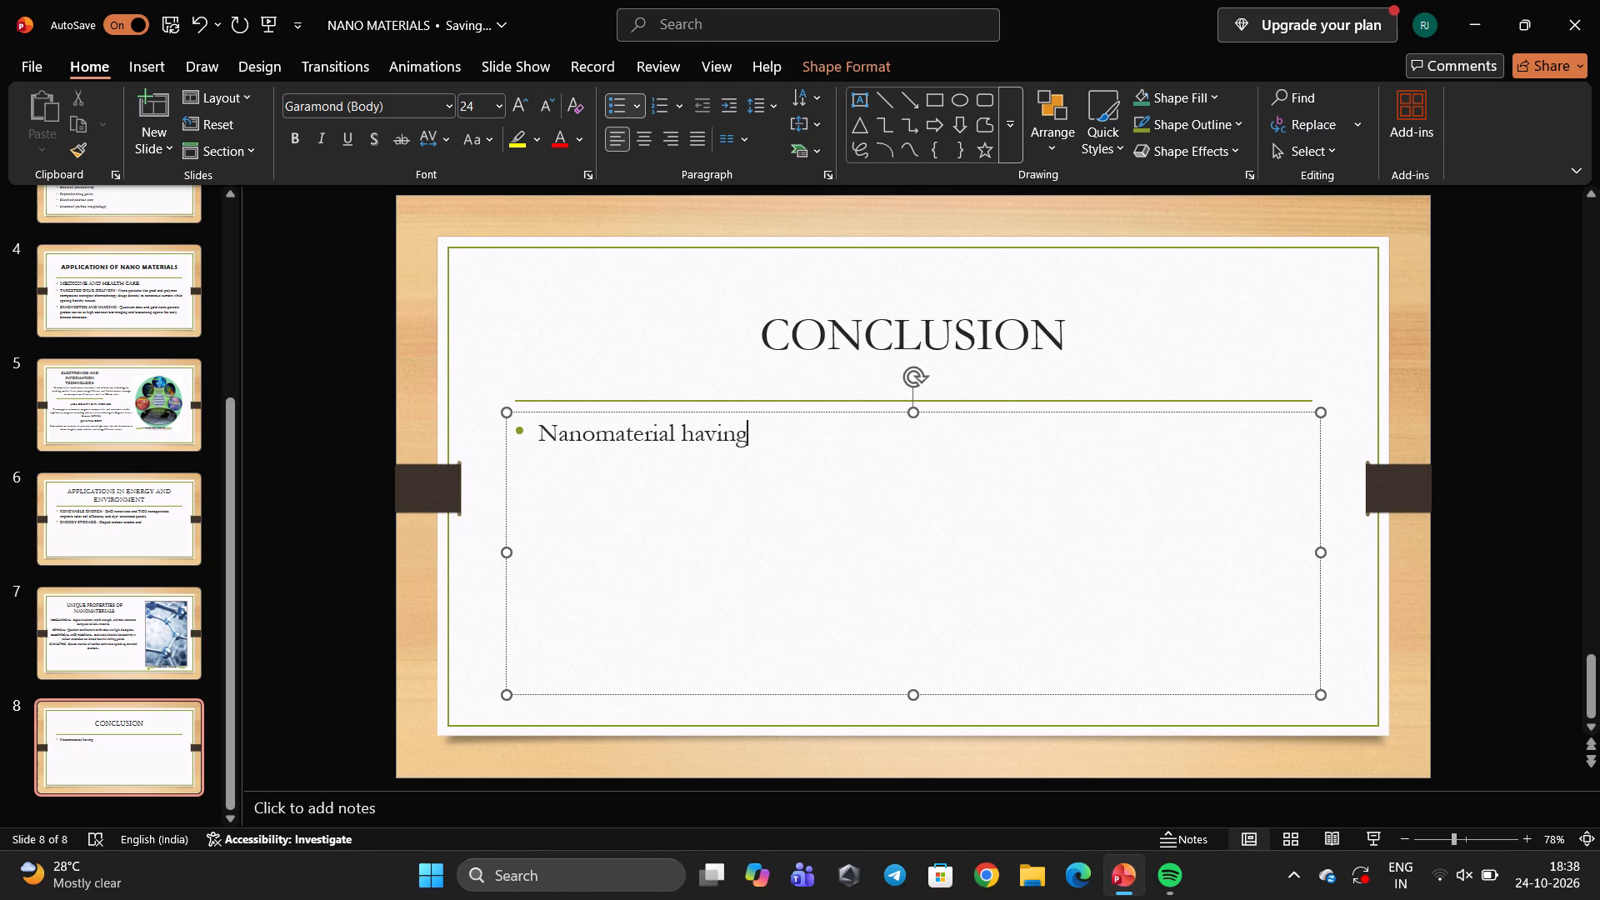
key(space)
text(enhance)
key(space)
text(properties)
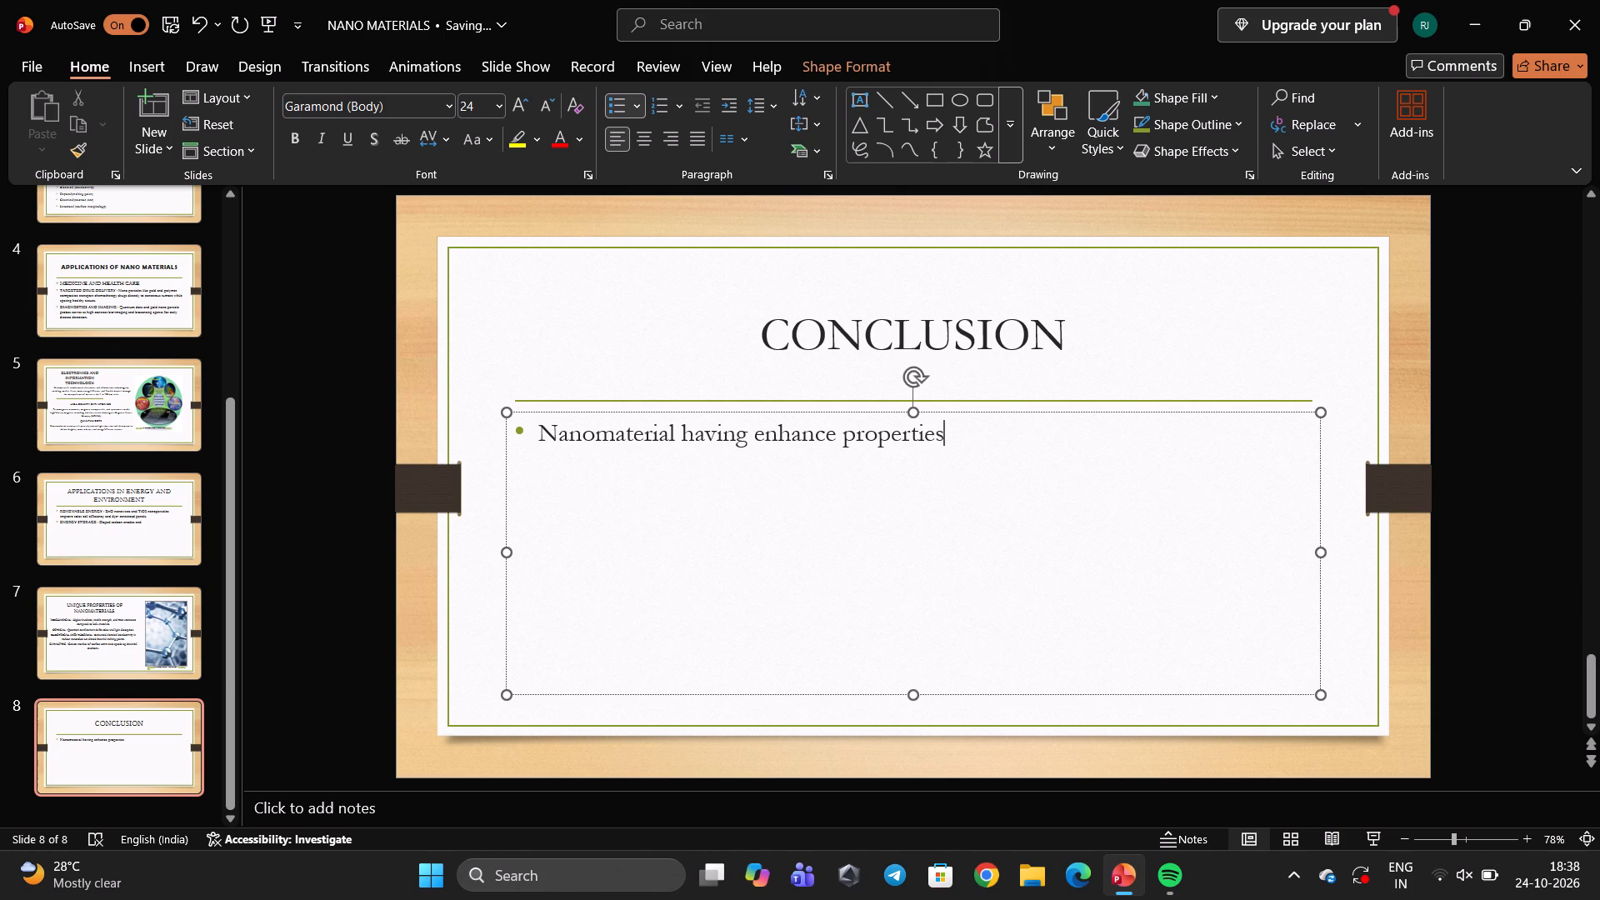
click(832, 433)
key(d)
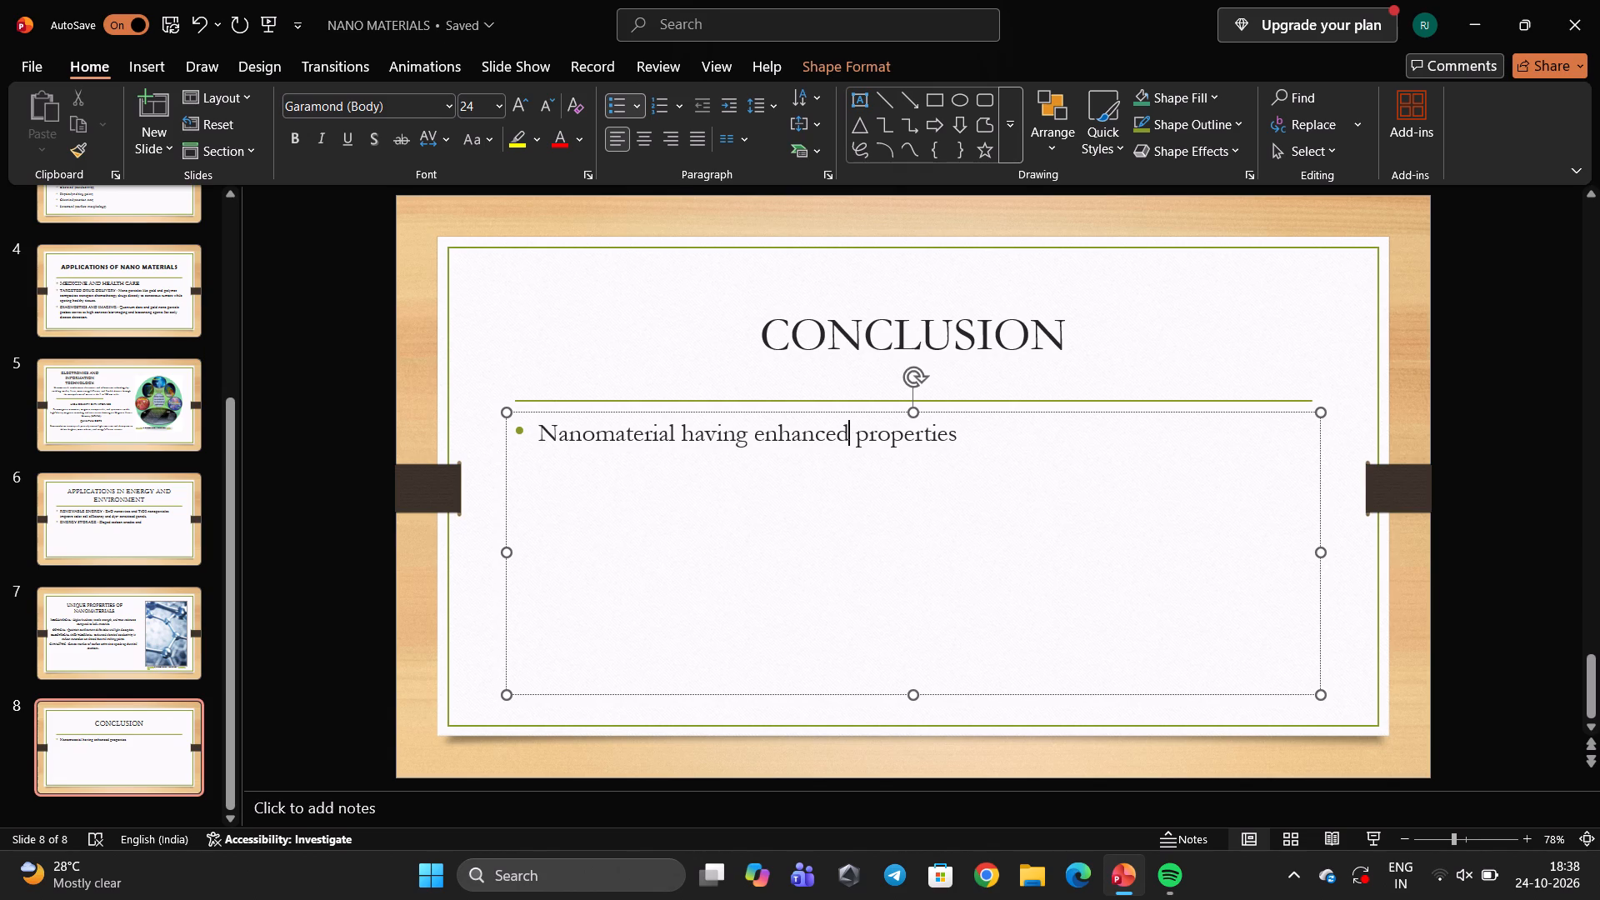
Complete the first conclusion bullet with "as compared to bulk material.".
click(973, 430)
key(space)
text(as compared to)
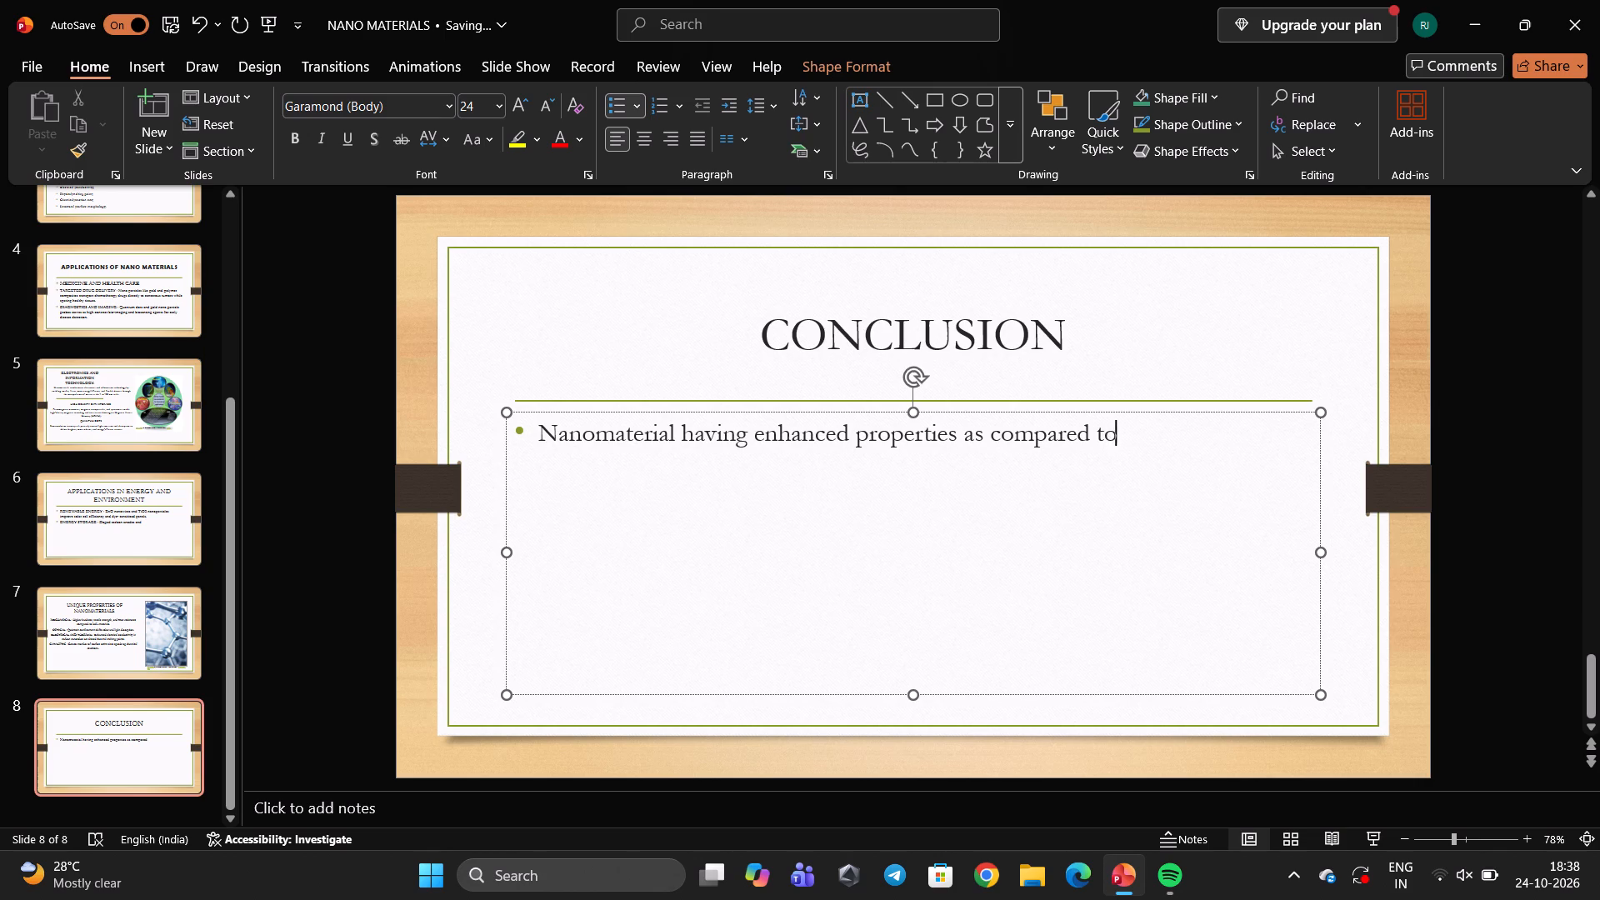
key(space)
text(blk material)
key(period)
key(Return)
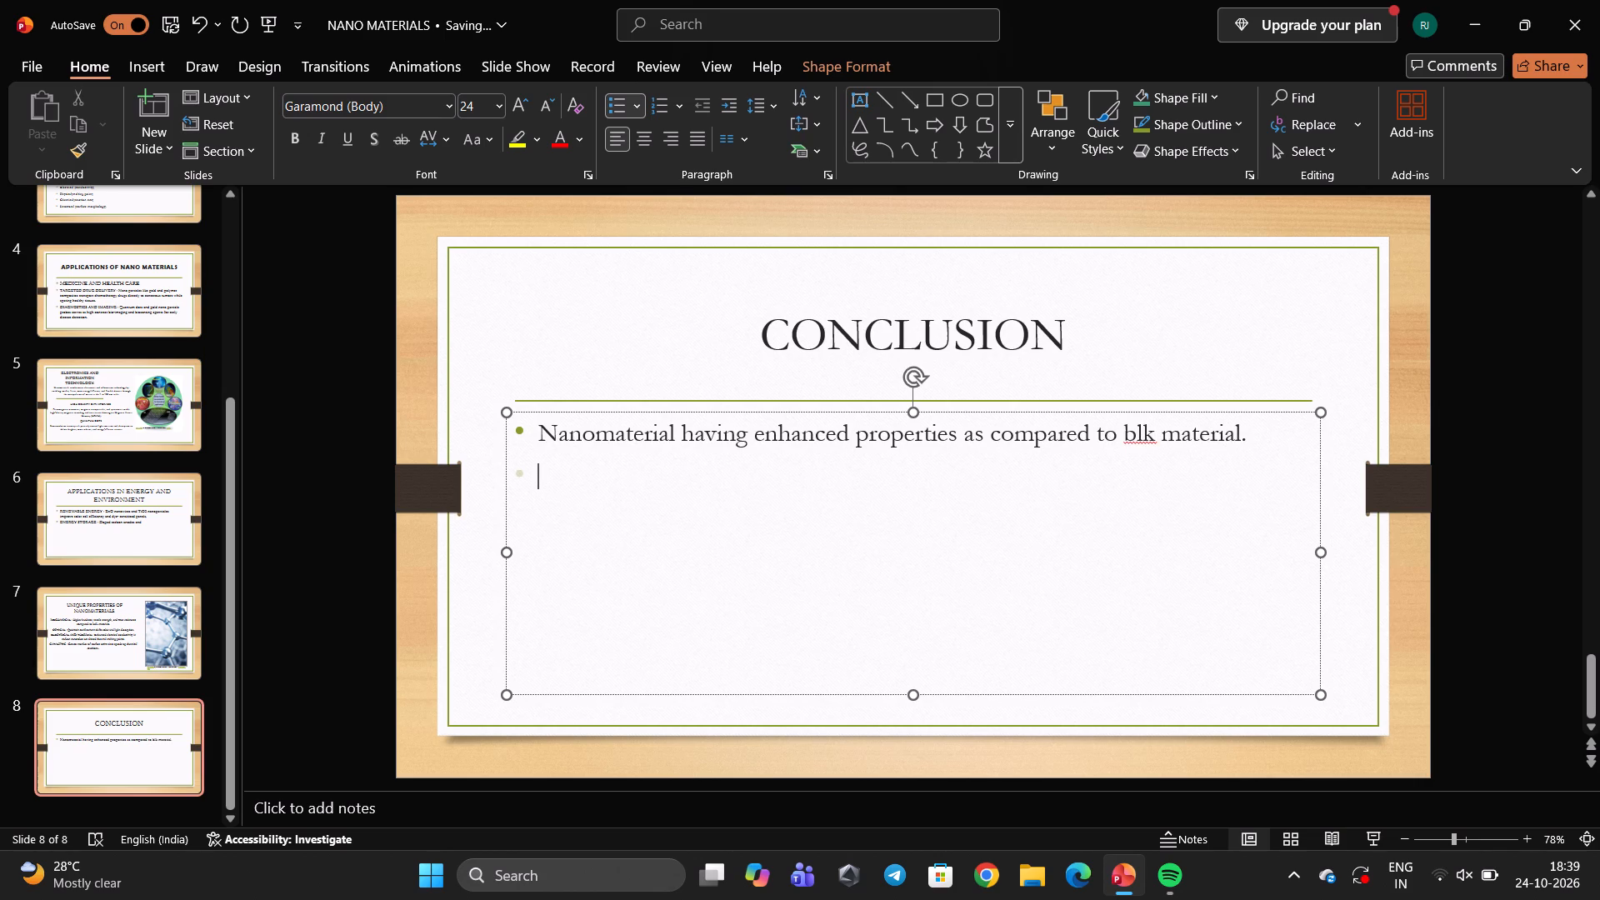
click(1139, 434)
key(u)
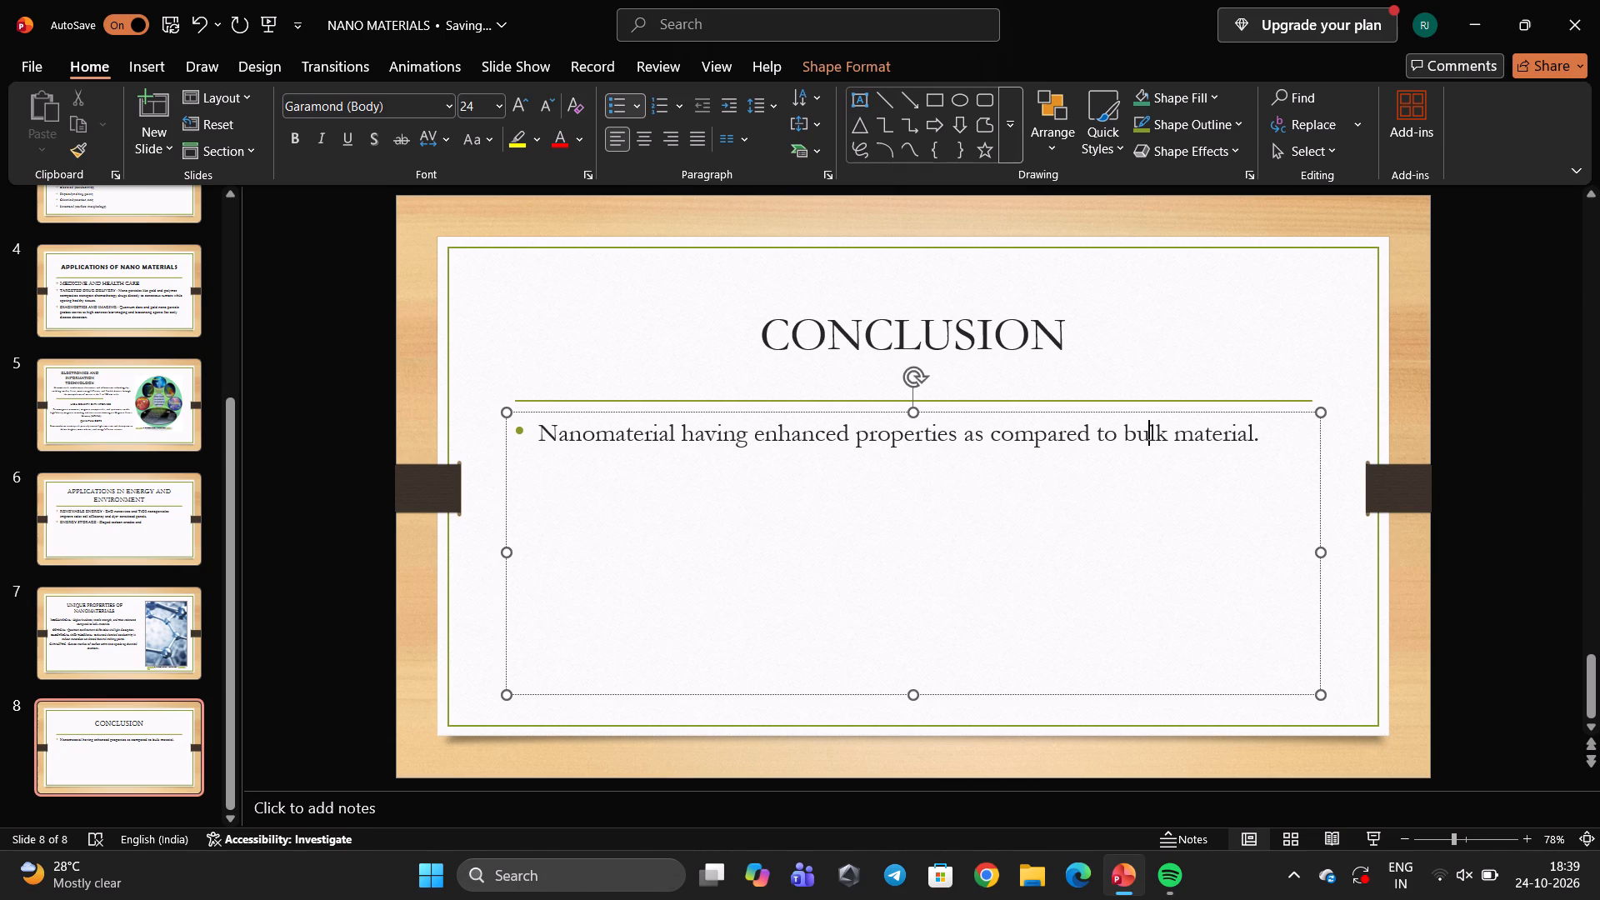
Add a second conclusion bullet reading "Nanomaterials are cost effective and can easily be implemented in the lab.".
click(1268, 437)
key(Return)
text(nanomaterials)
key(space)
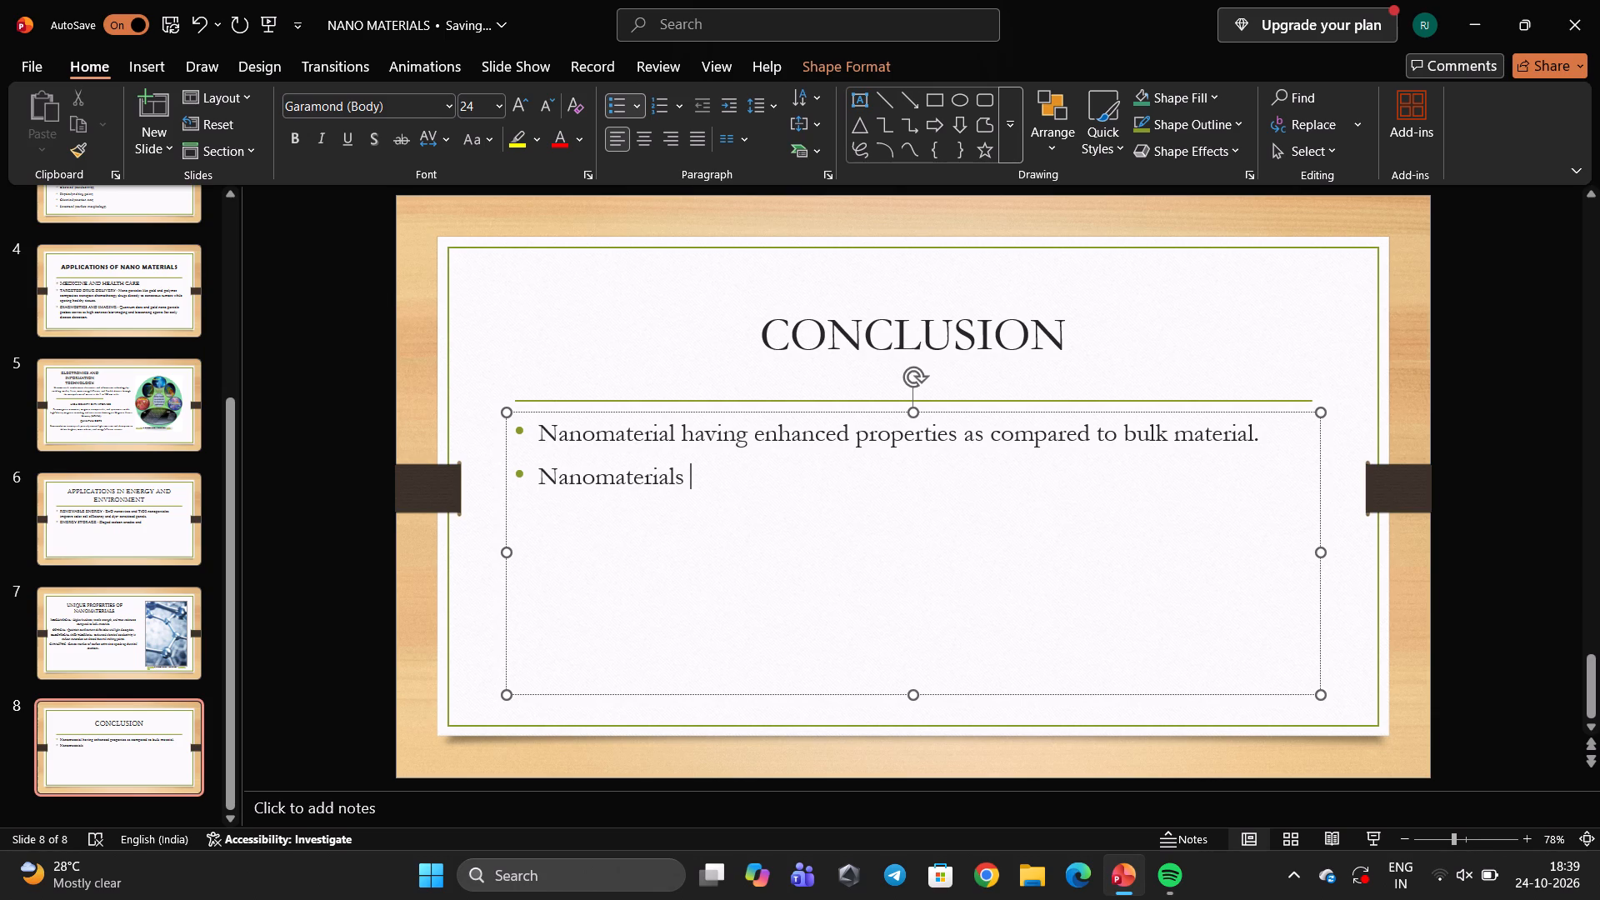
key(i)
key(BackSpace)
text(are cost effective)
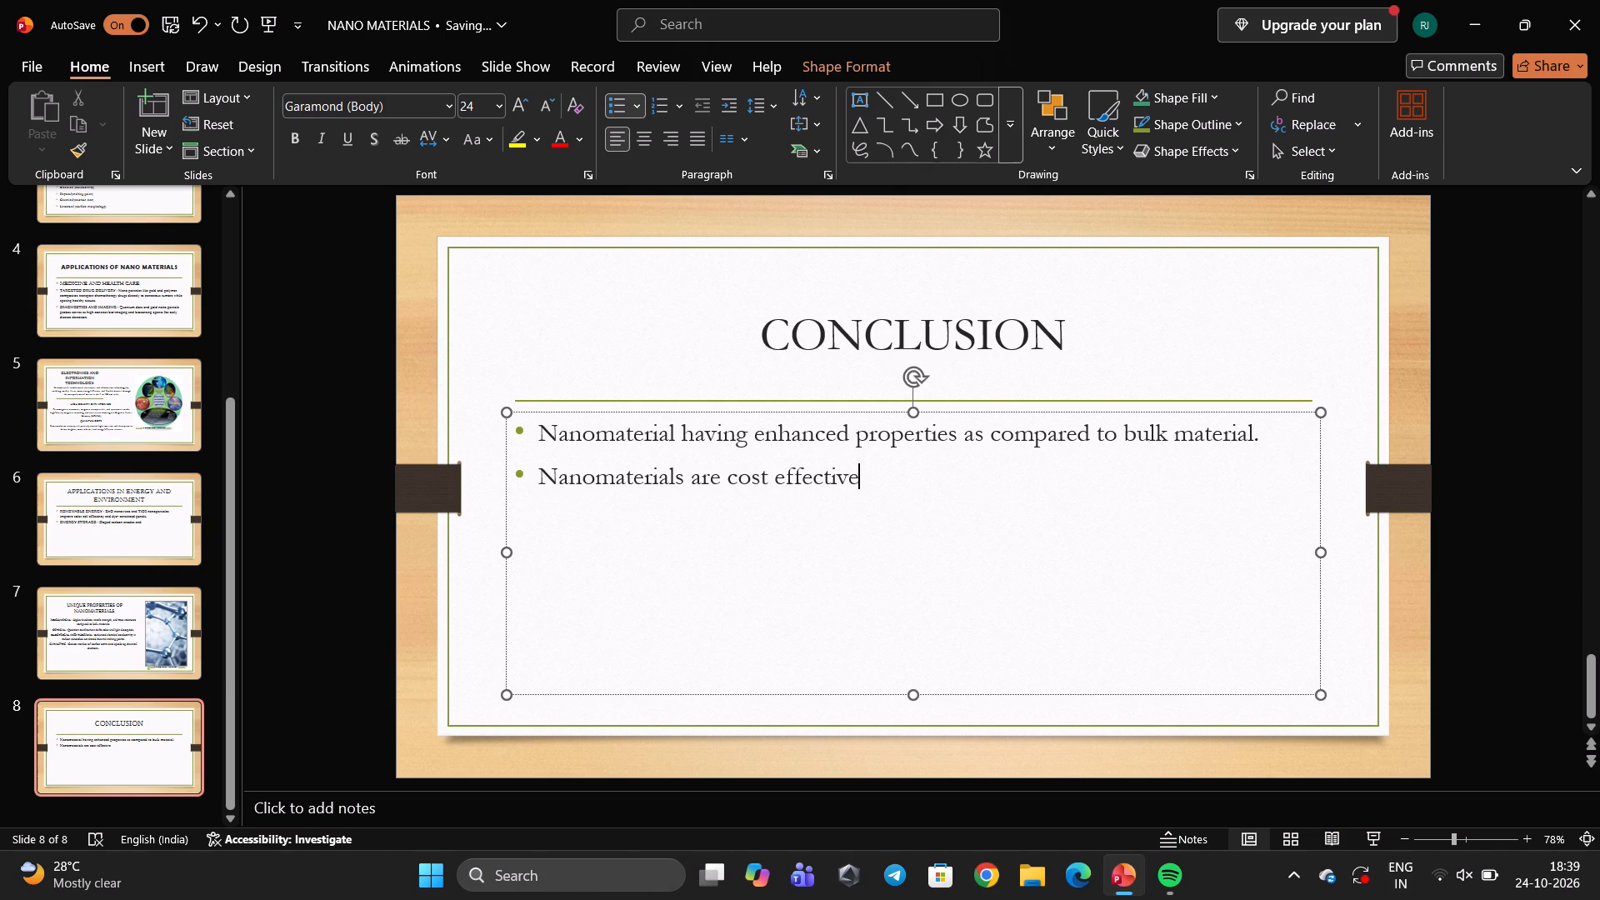
key(space)
text(and can easily)
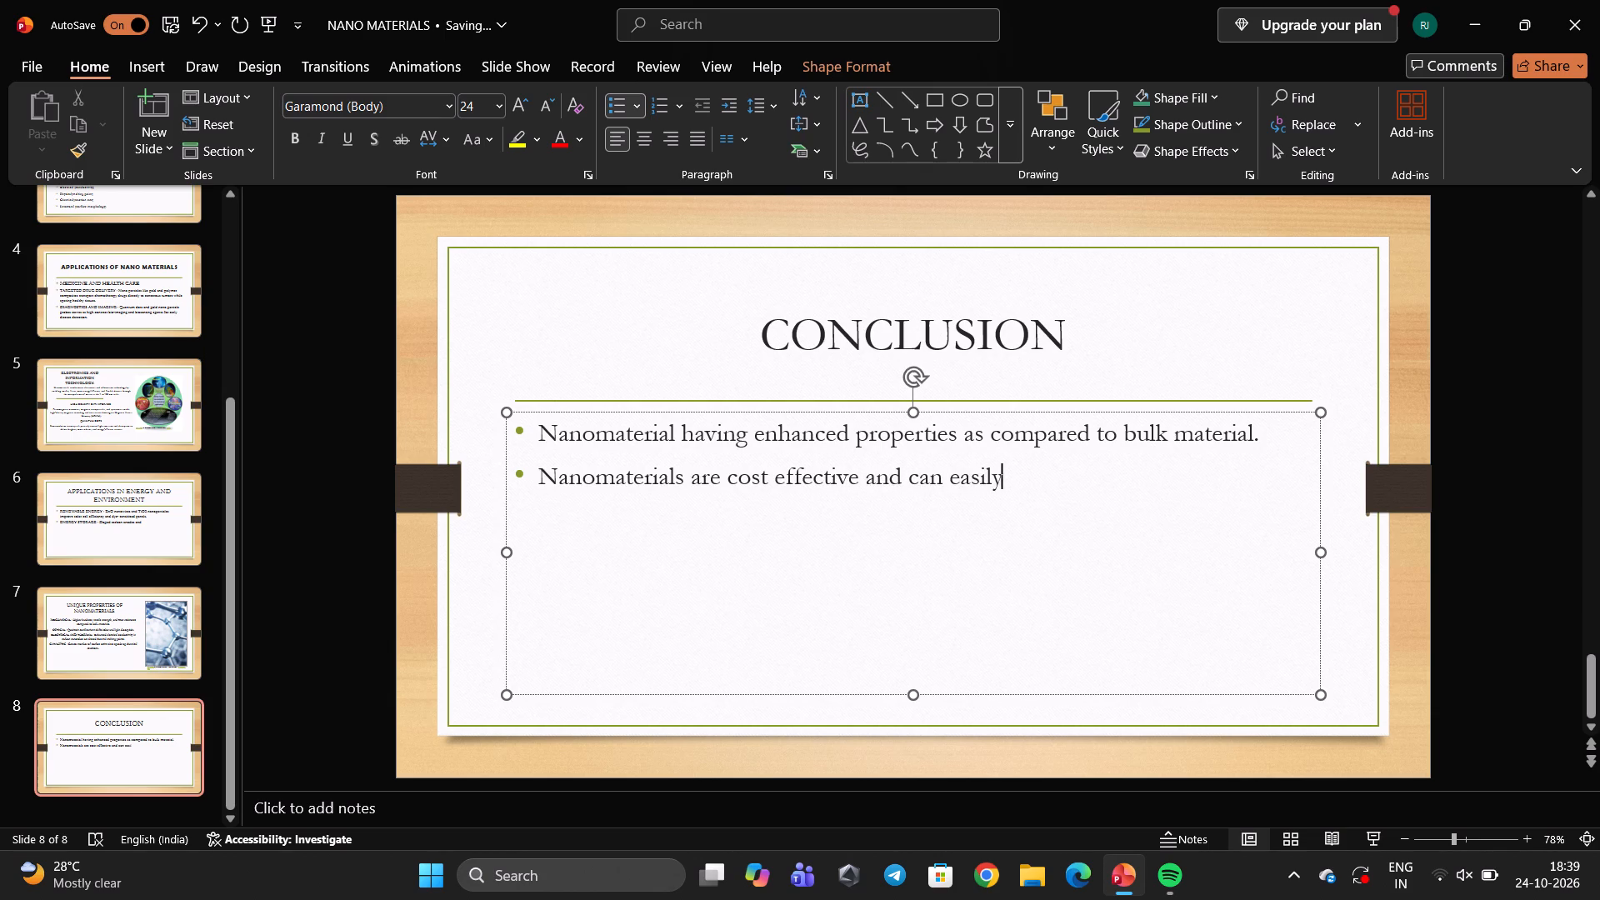
key(space)
text(ne)
key(BackSpace)
key(BackSpace)
text(be implemented in the lab)
key(period)
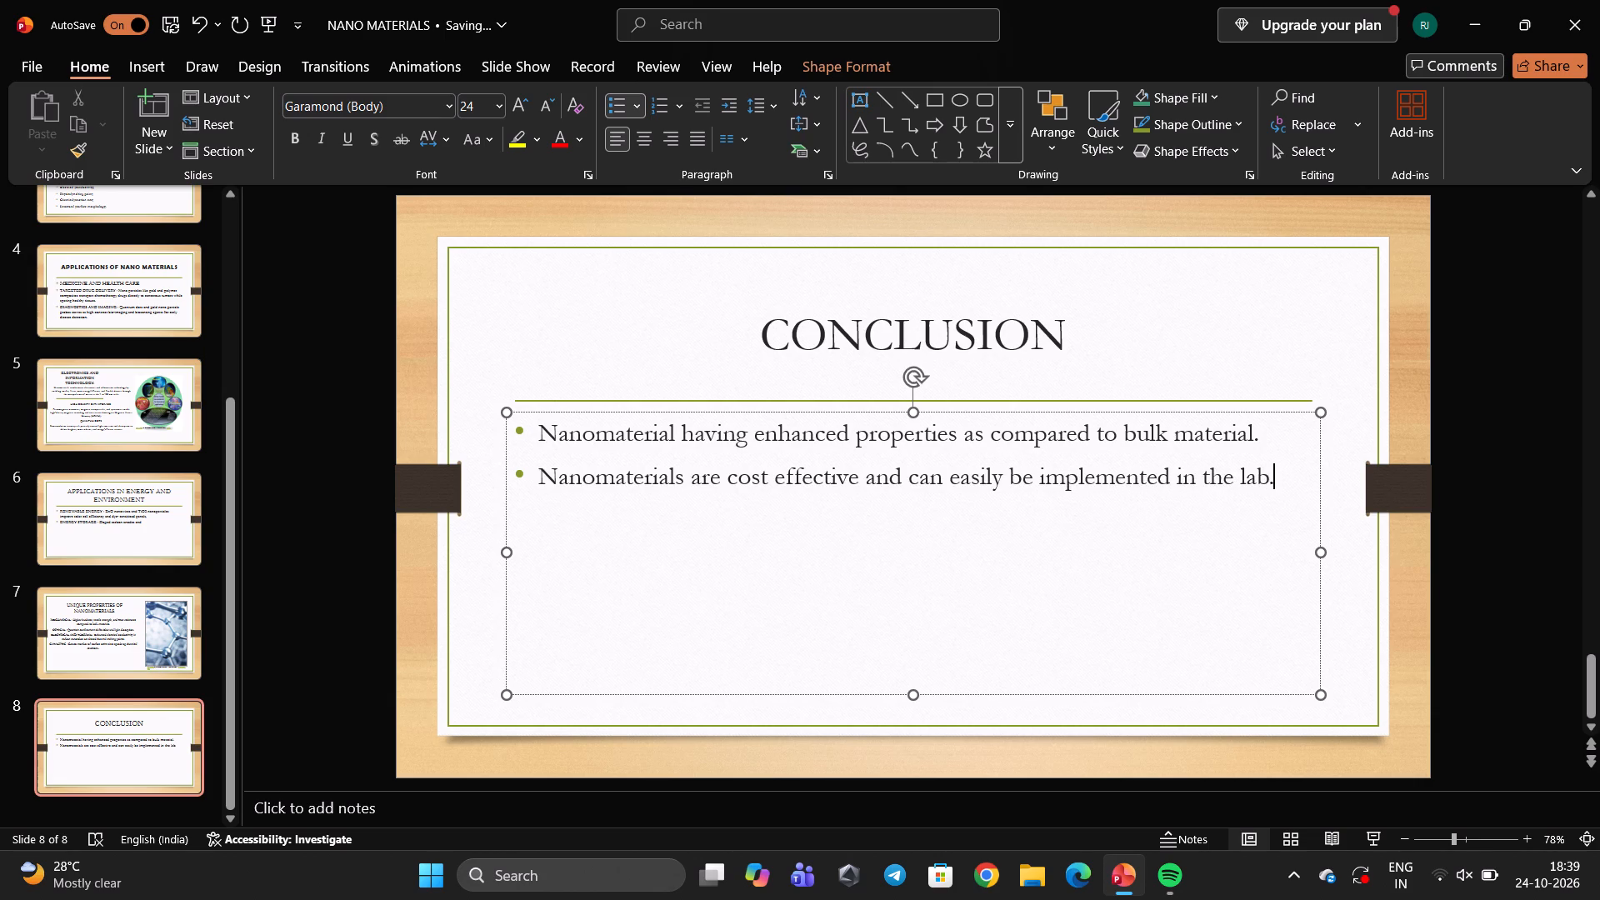
Add a third conclusion bullet reading "Nanomaterial implemented by several approach using chemical and physical method.".
key(Return)
text(nanomaterial implee)
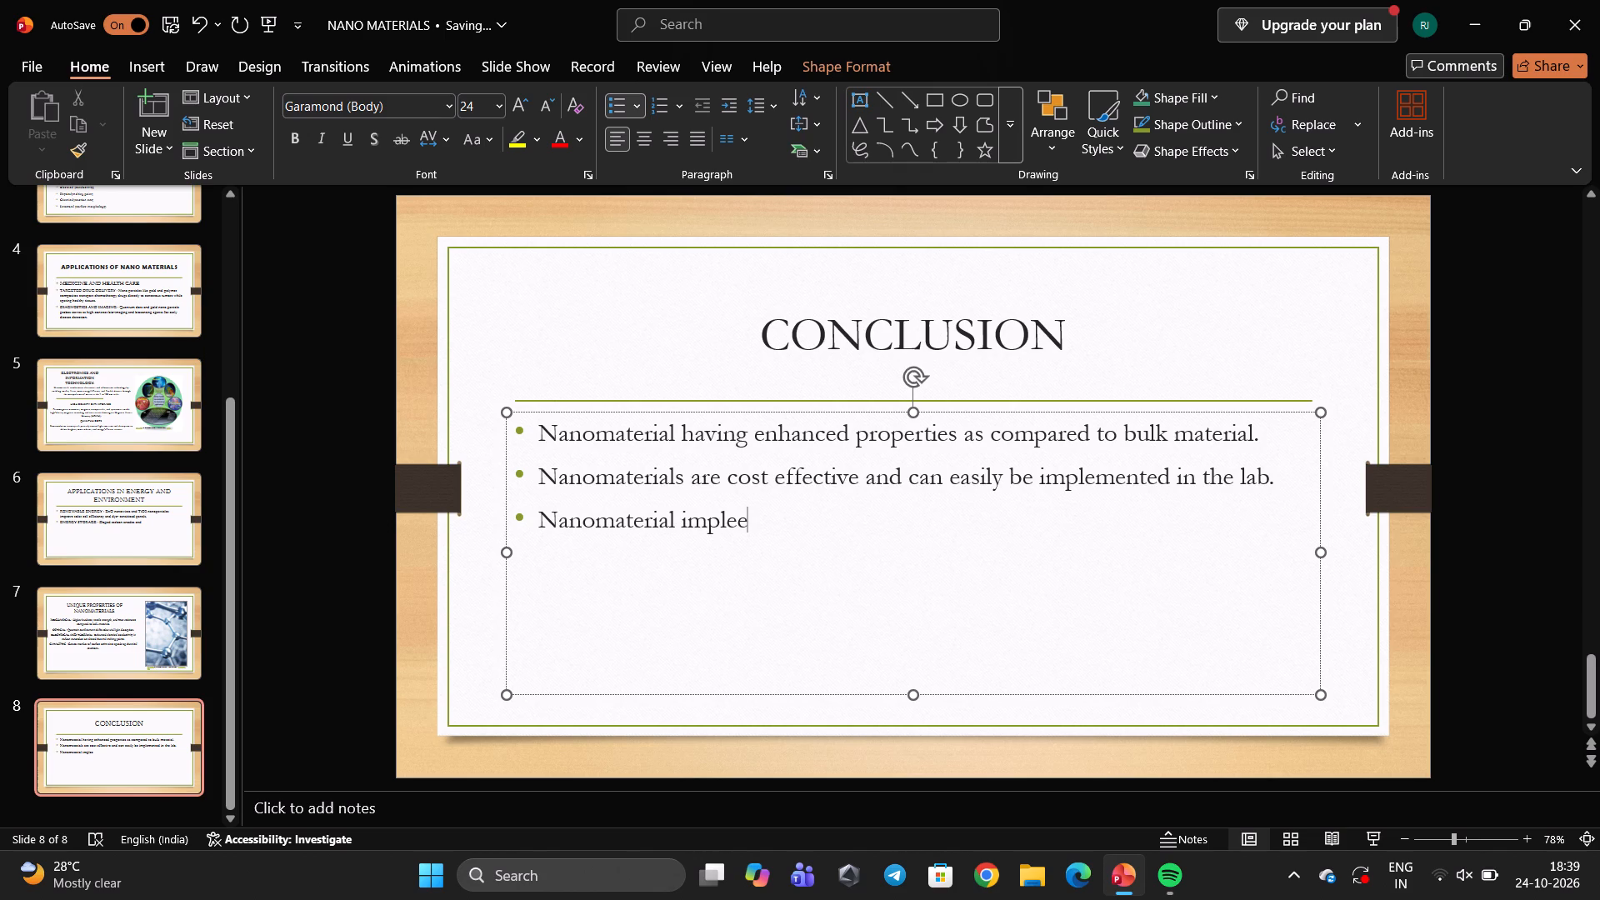
key(BackSpace)
text(mented)
key(space)
text(n)
key(BackSpace)
text(by sever)
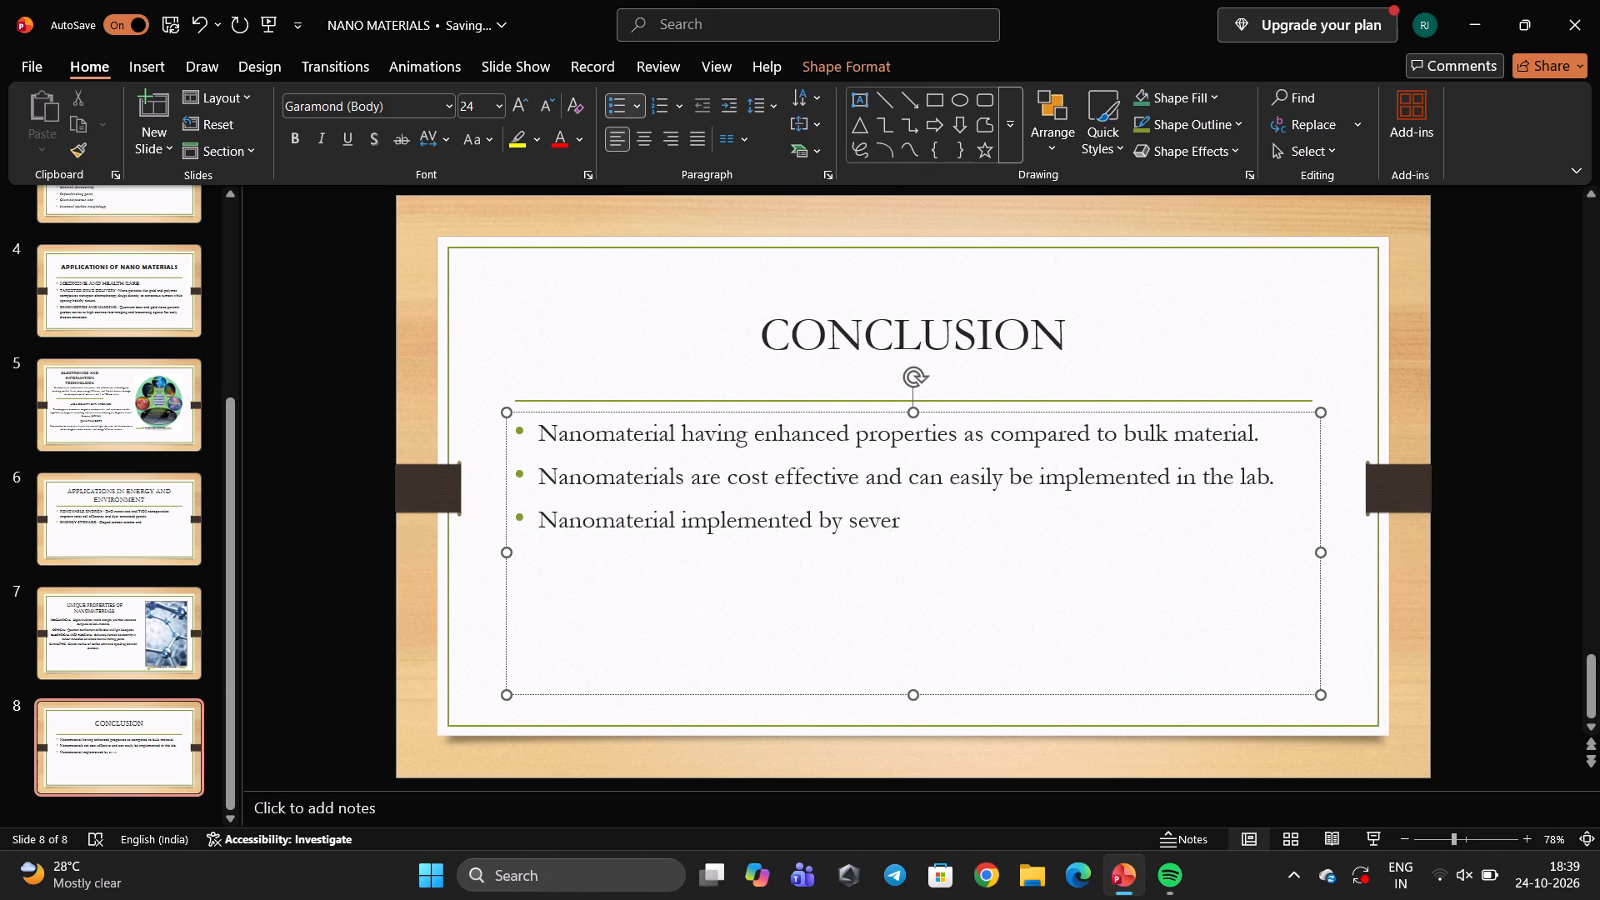
text(al)
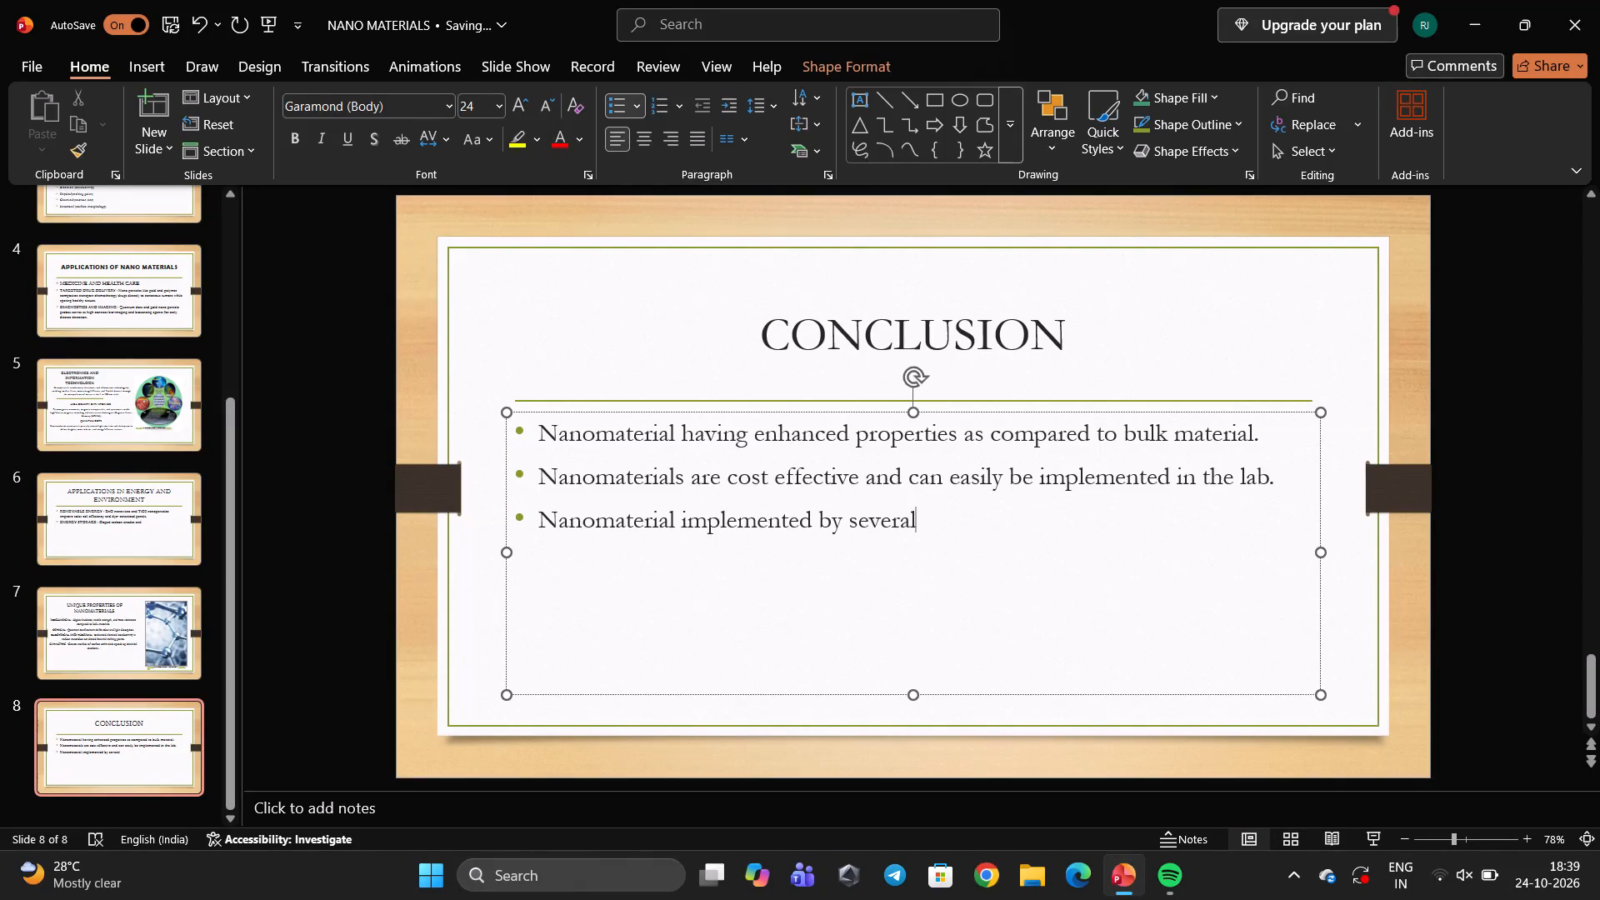
key(space)
text(approach using)
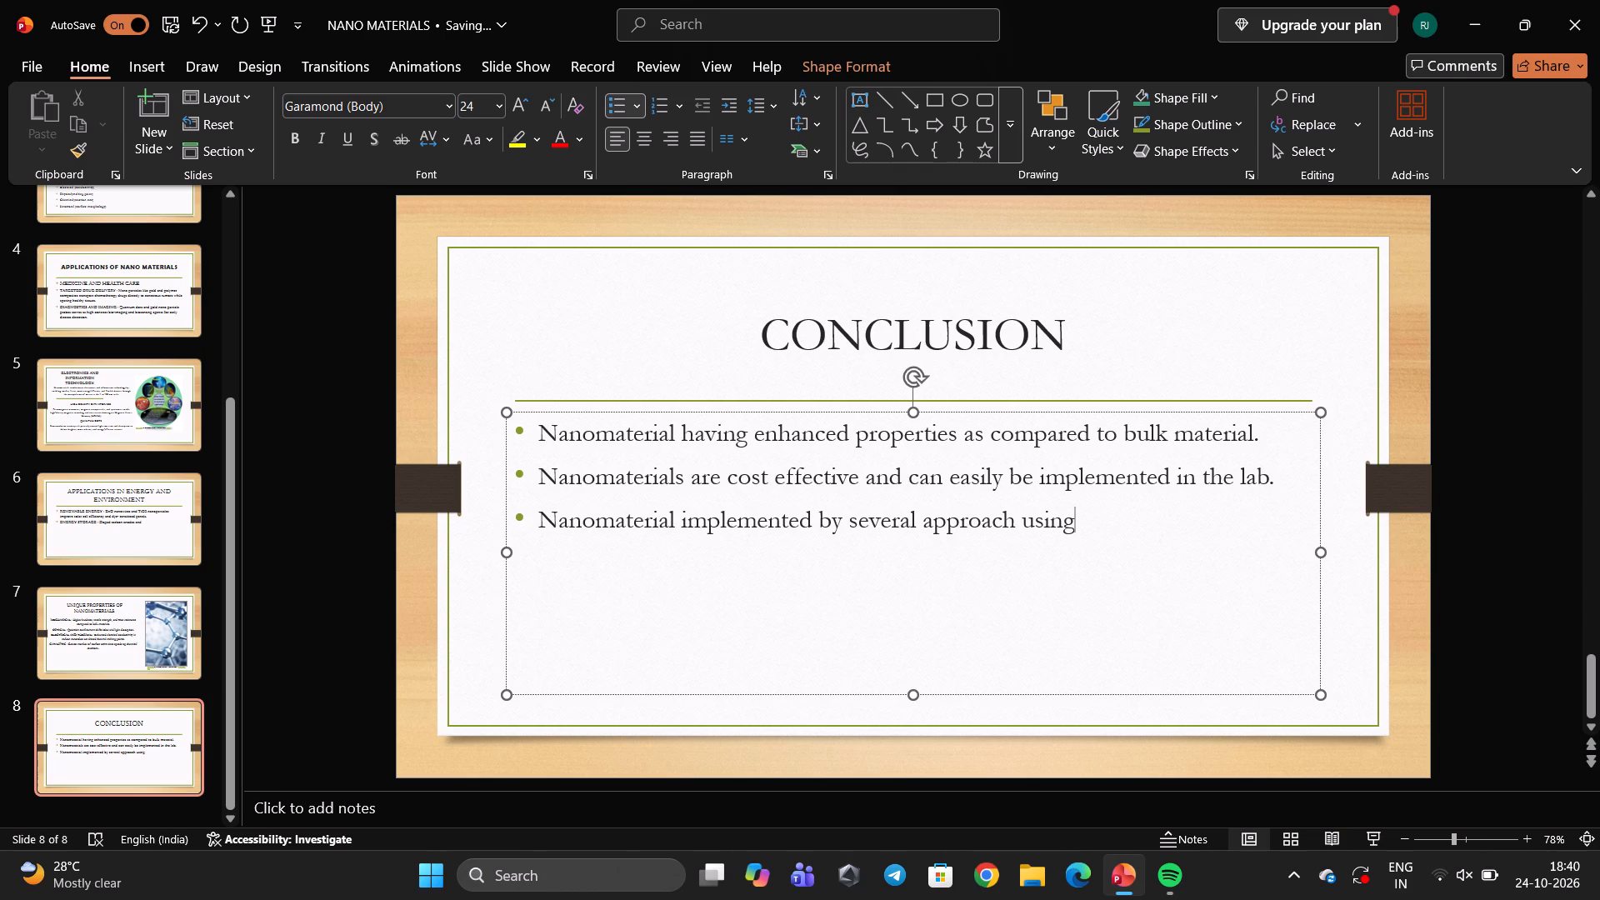
key(space)
text(chemical and physical method)
key(period)
Begin a fourth conclusion bullet with "The study revealed that the nanoparticle plays an important role in future research".
key(Return)
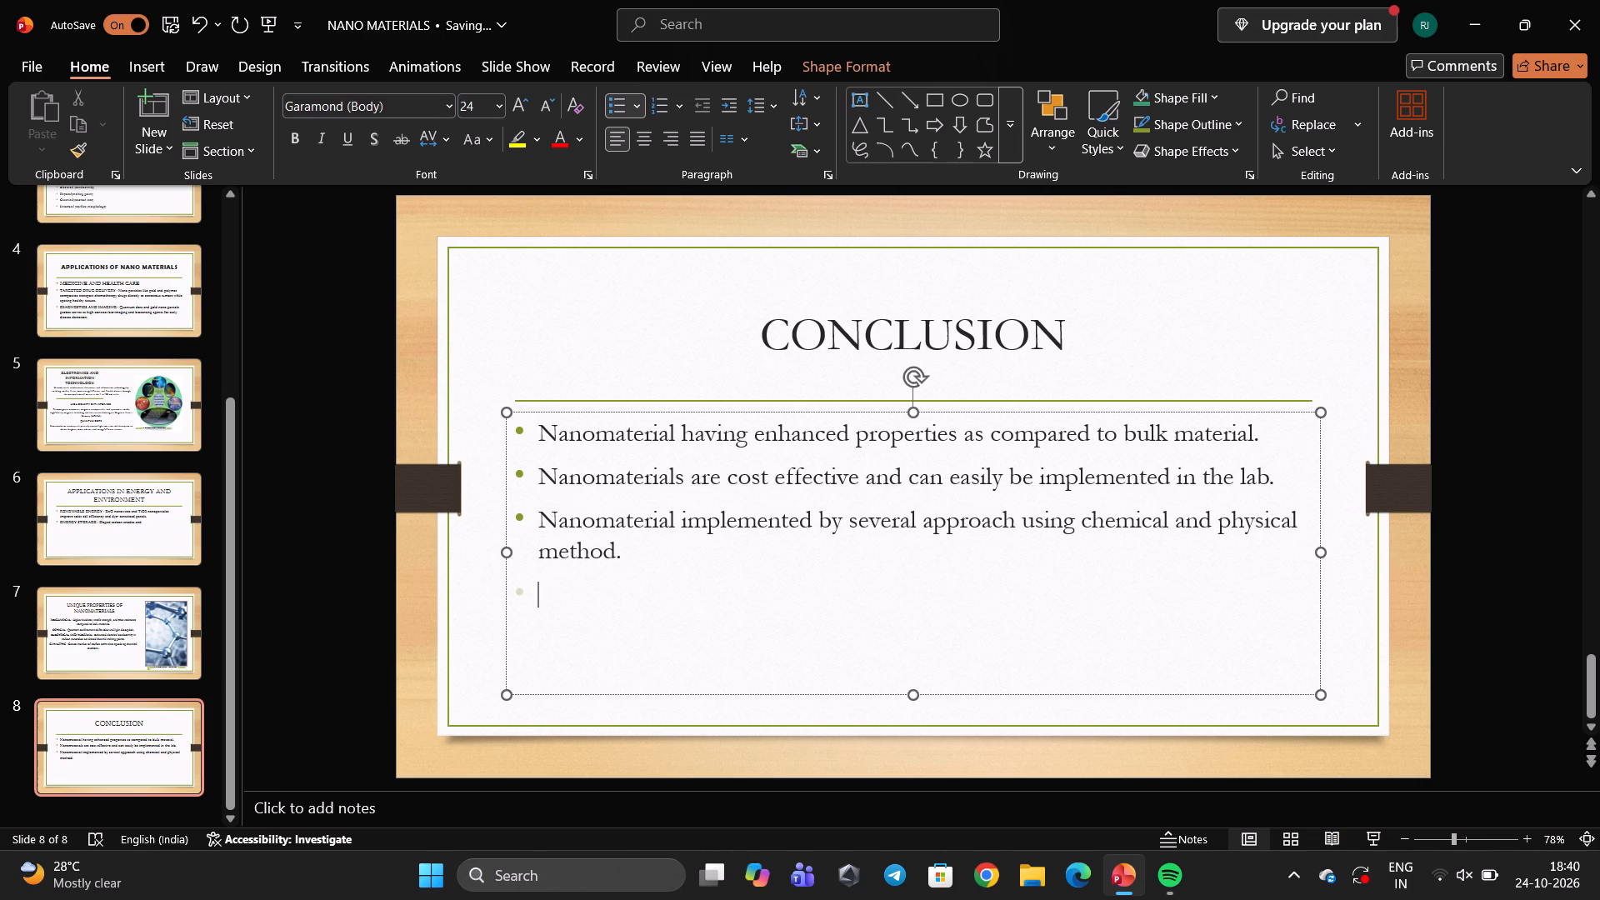
text(the study revealed that)
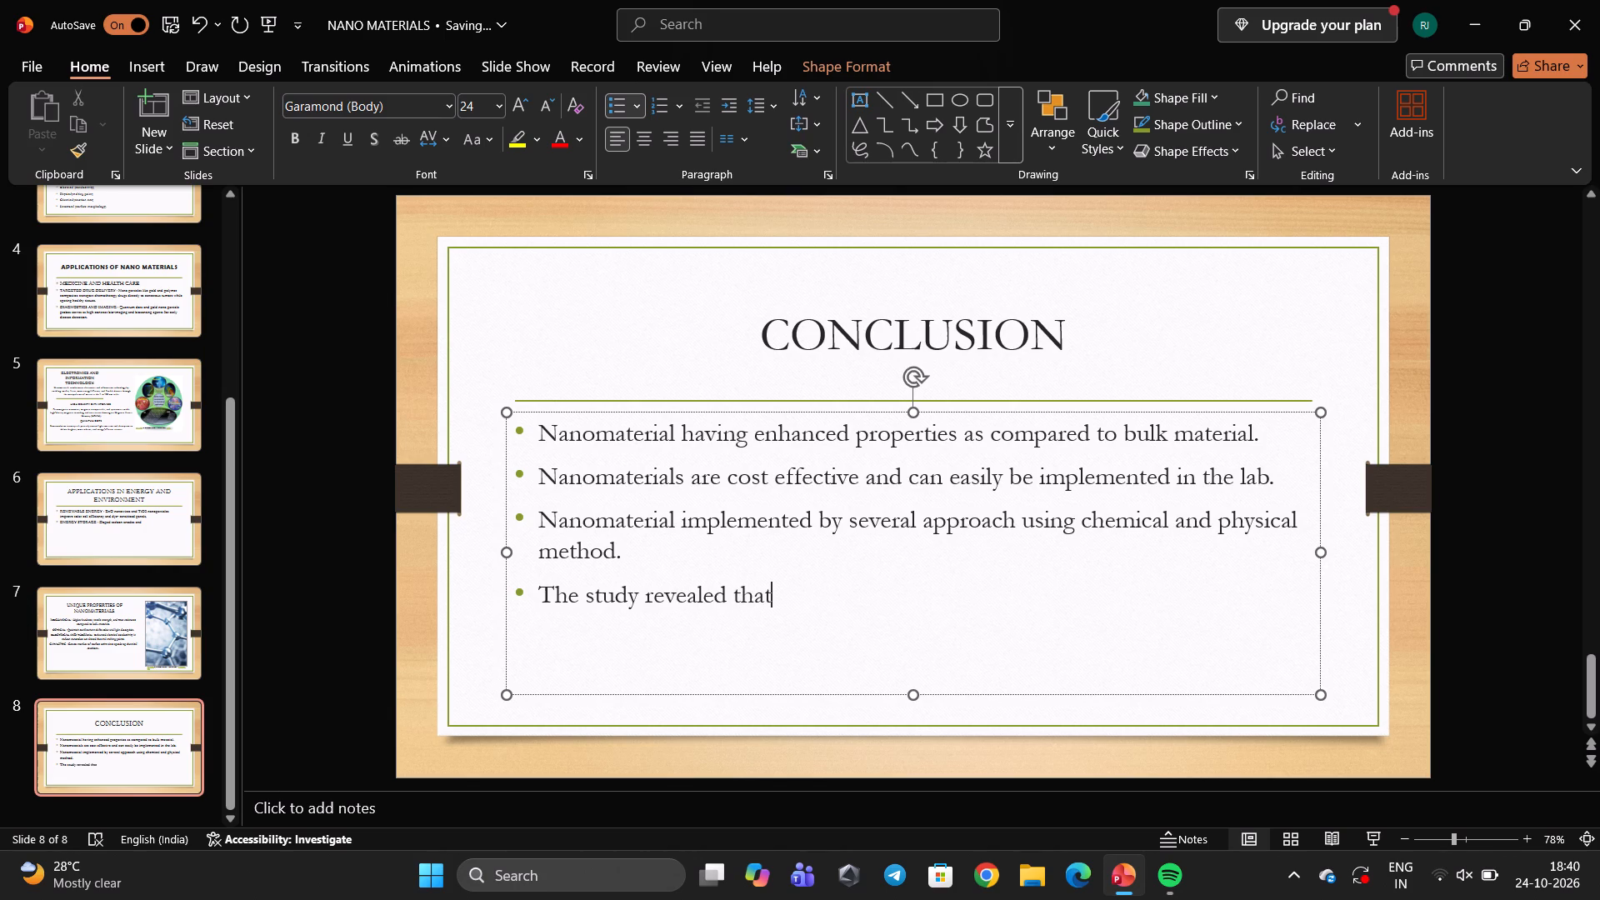
key(space)
text(the nanoparticle)
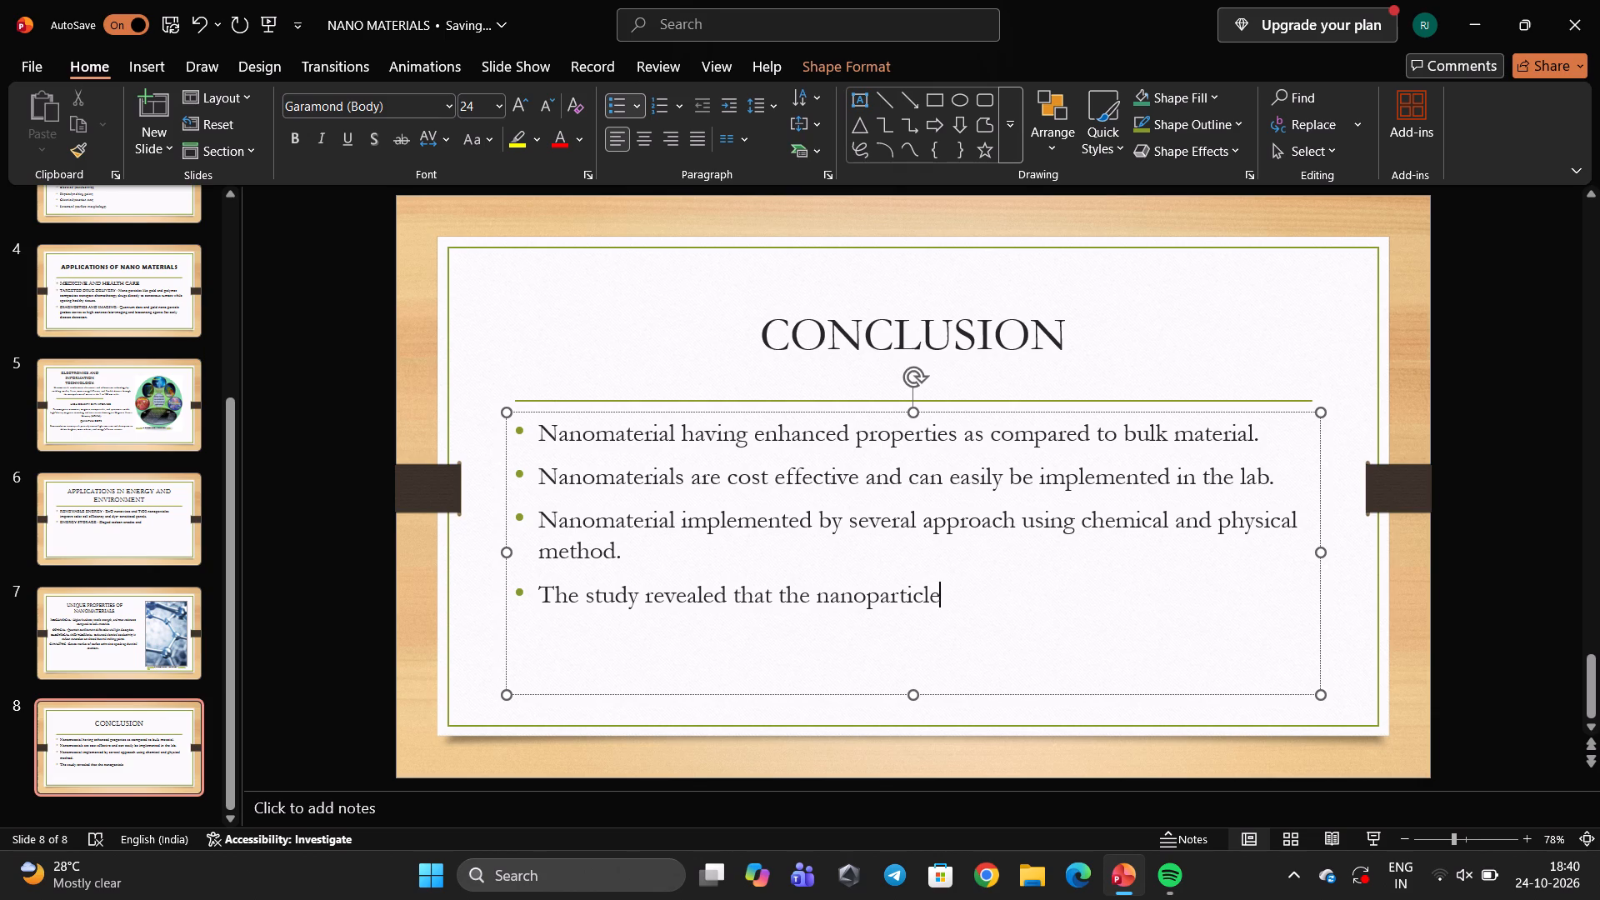
key(space)
text(plays an)
key(space)
text(impo)
text(rtant role in)
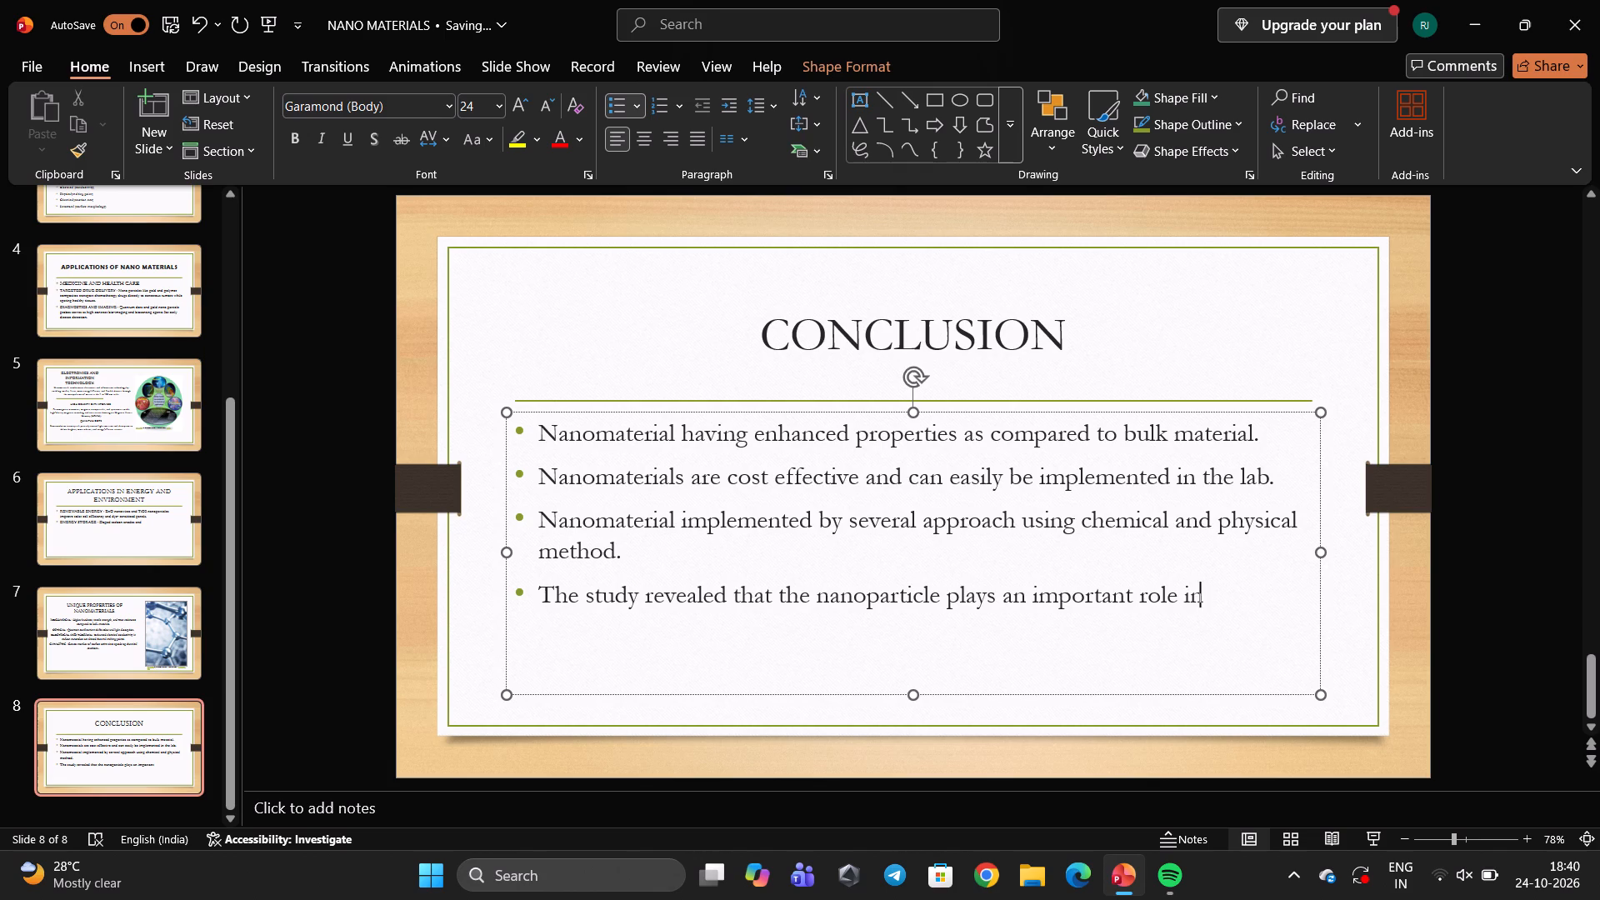
key(space)
text(future research)
key(space)
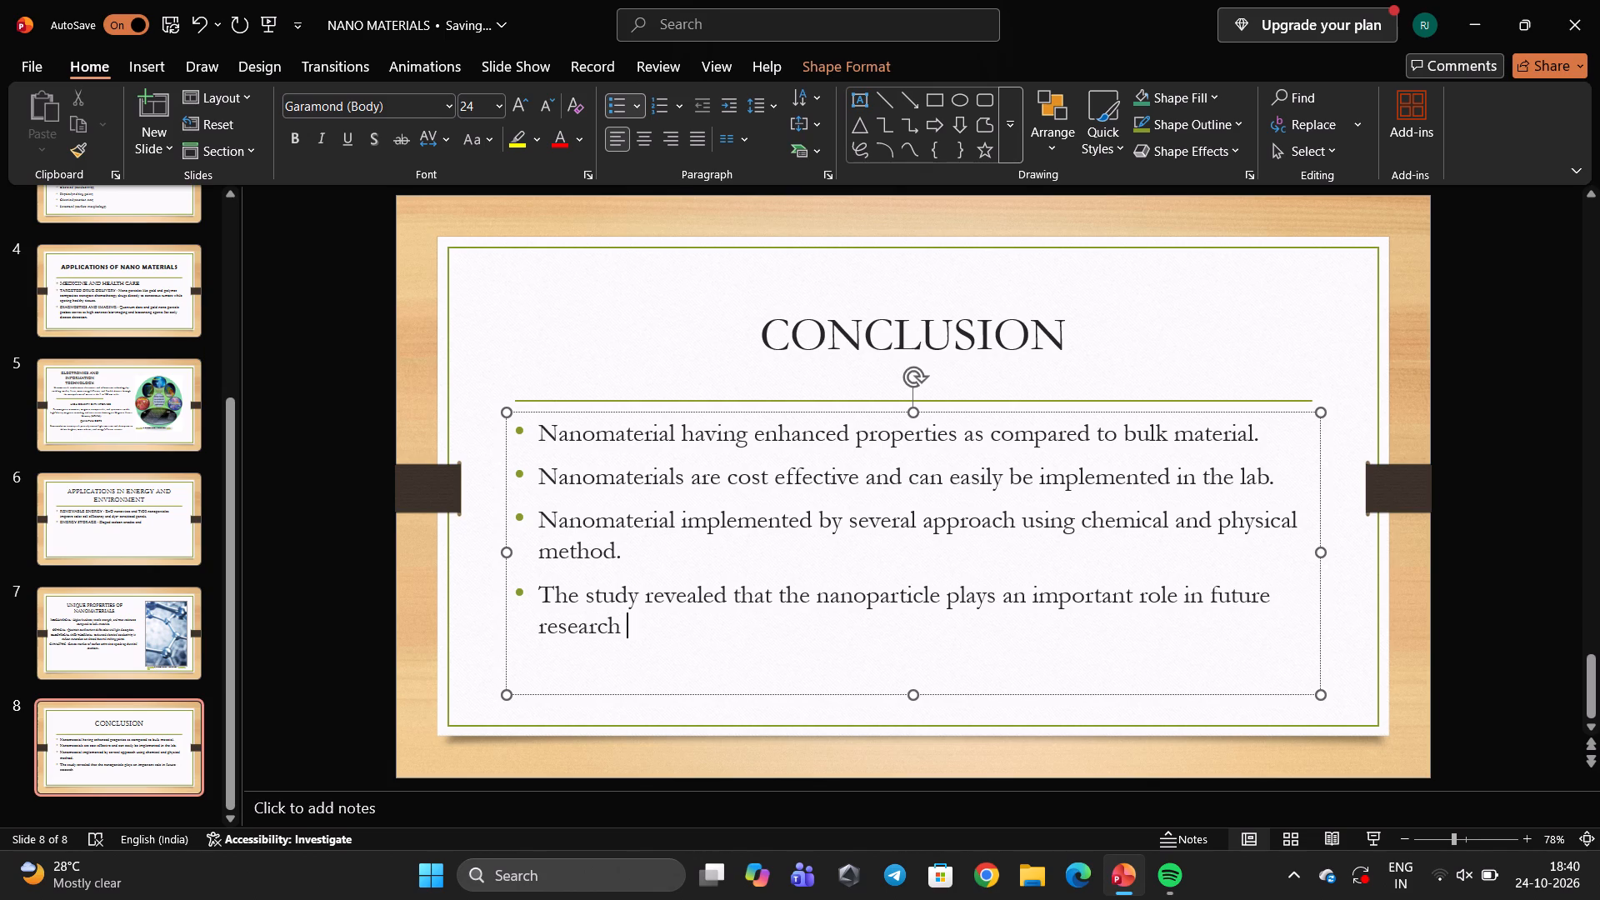
Complete the fourth conclusion bullet with "and its enhanced application gives us new vision to the world.".
text(and its enhanced)
key(space)
text(application gives us new vision)
key(space)
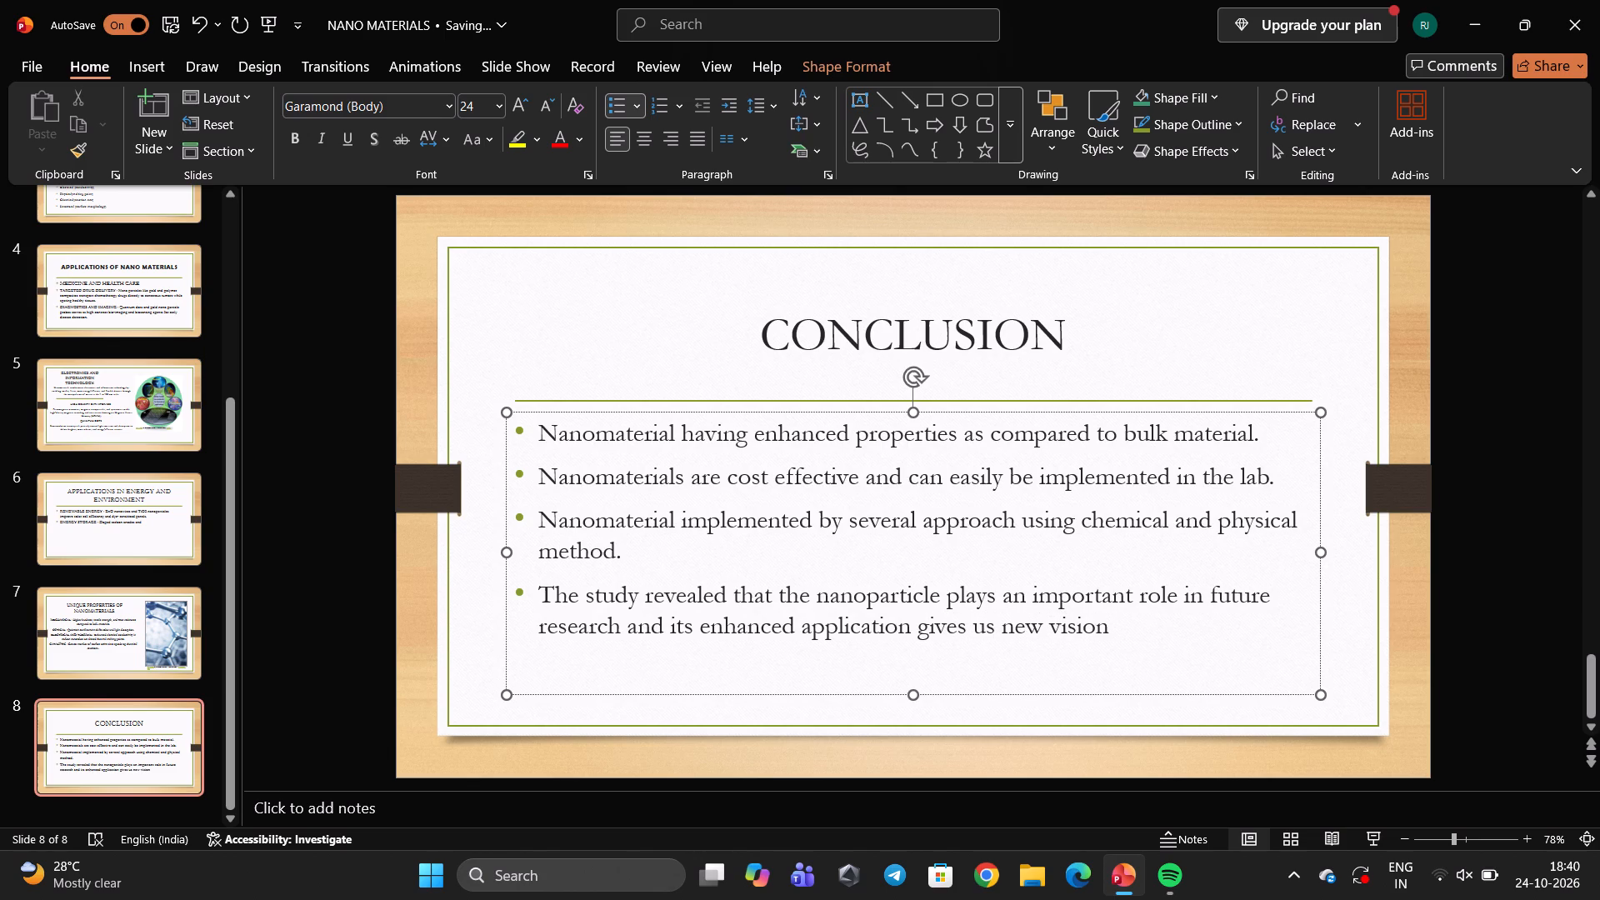
text(to the)
key(space)
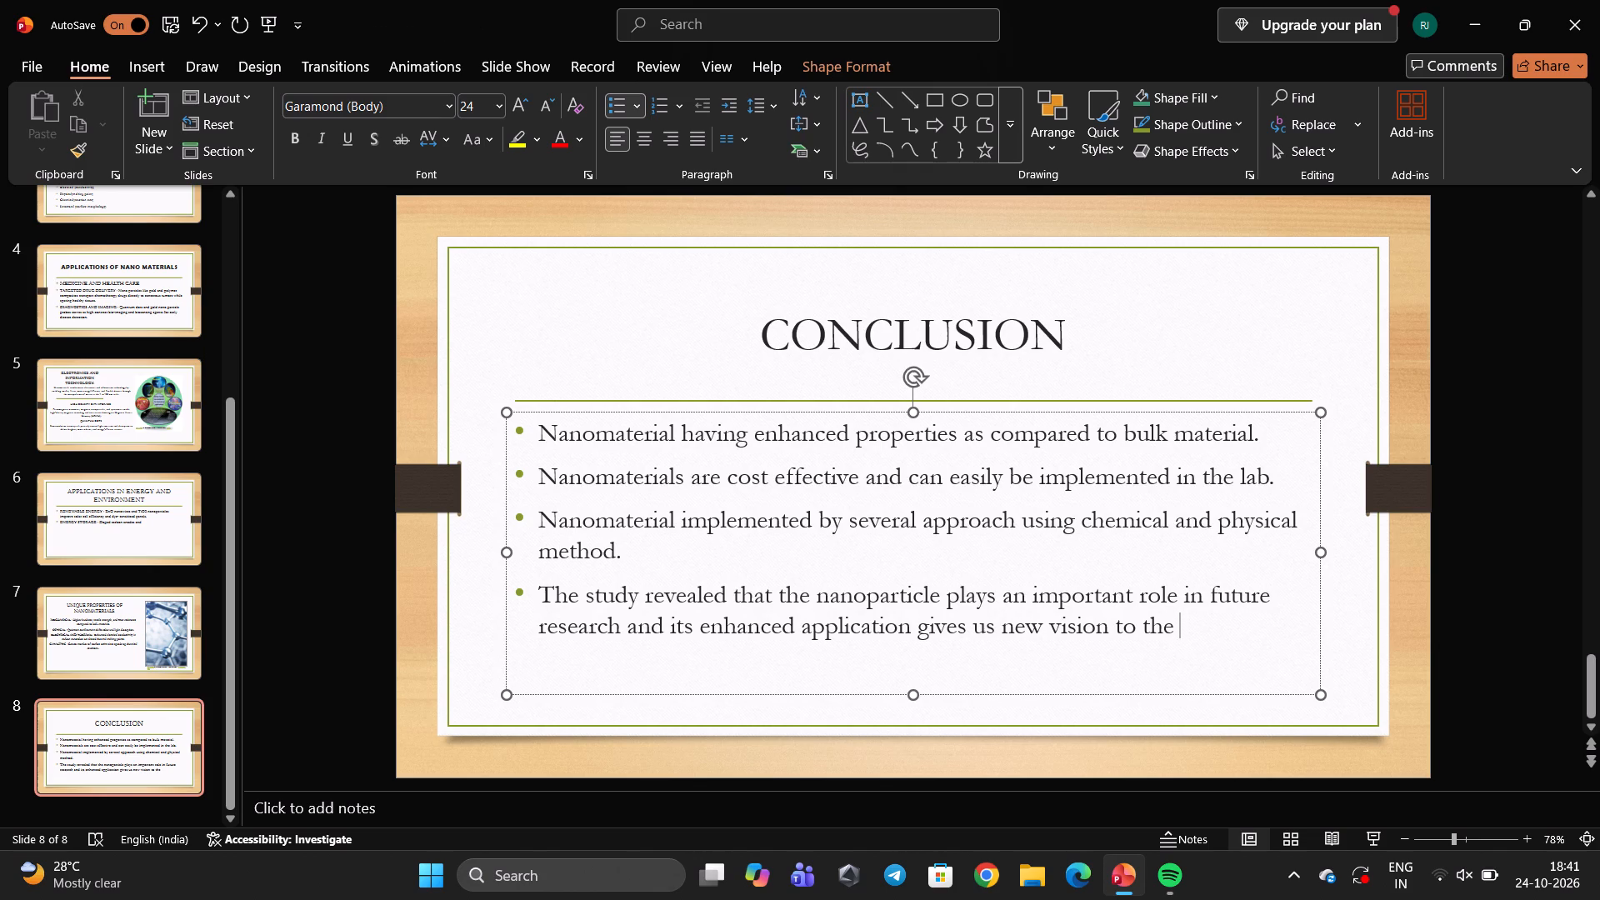
text(world)
key(period)
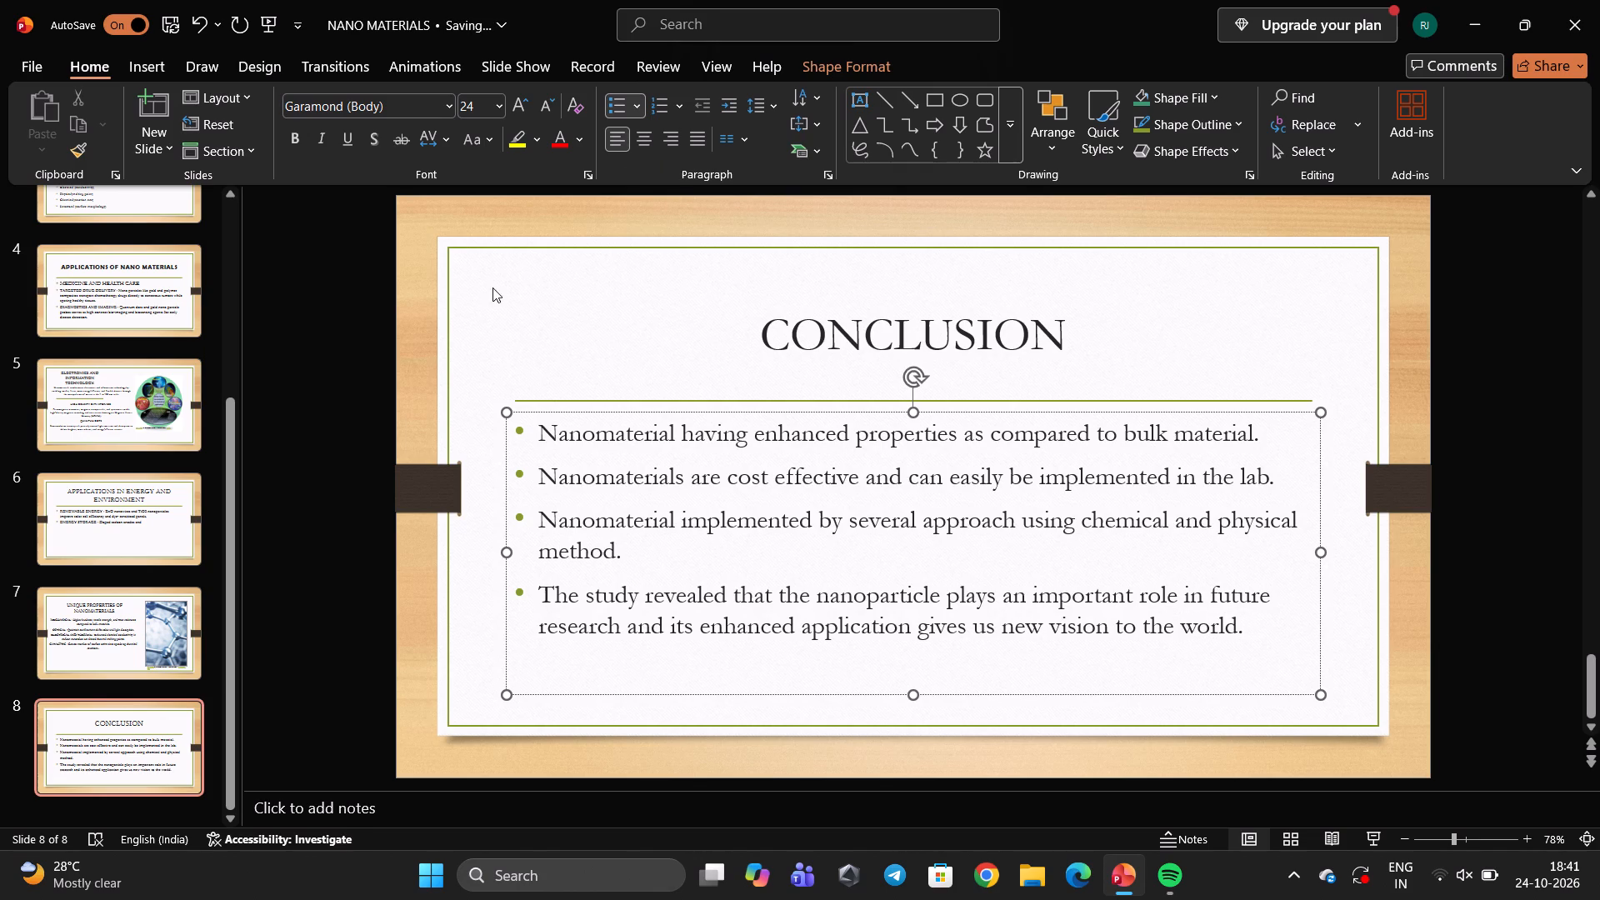
Return to the "APPLICATIONS IN ENERGY AND ENVIRONMENT" slide.
click(132, 563)
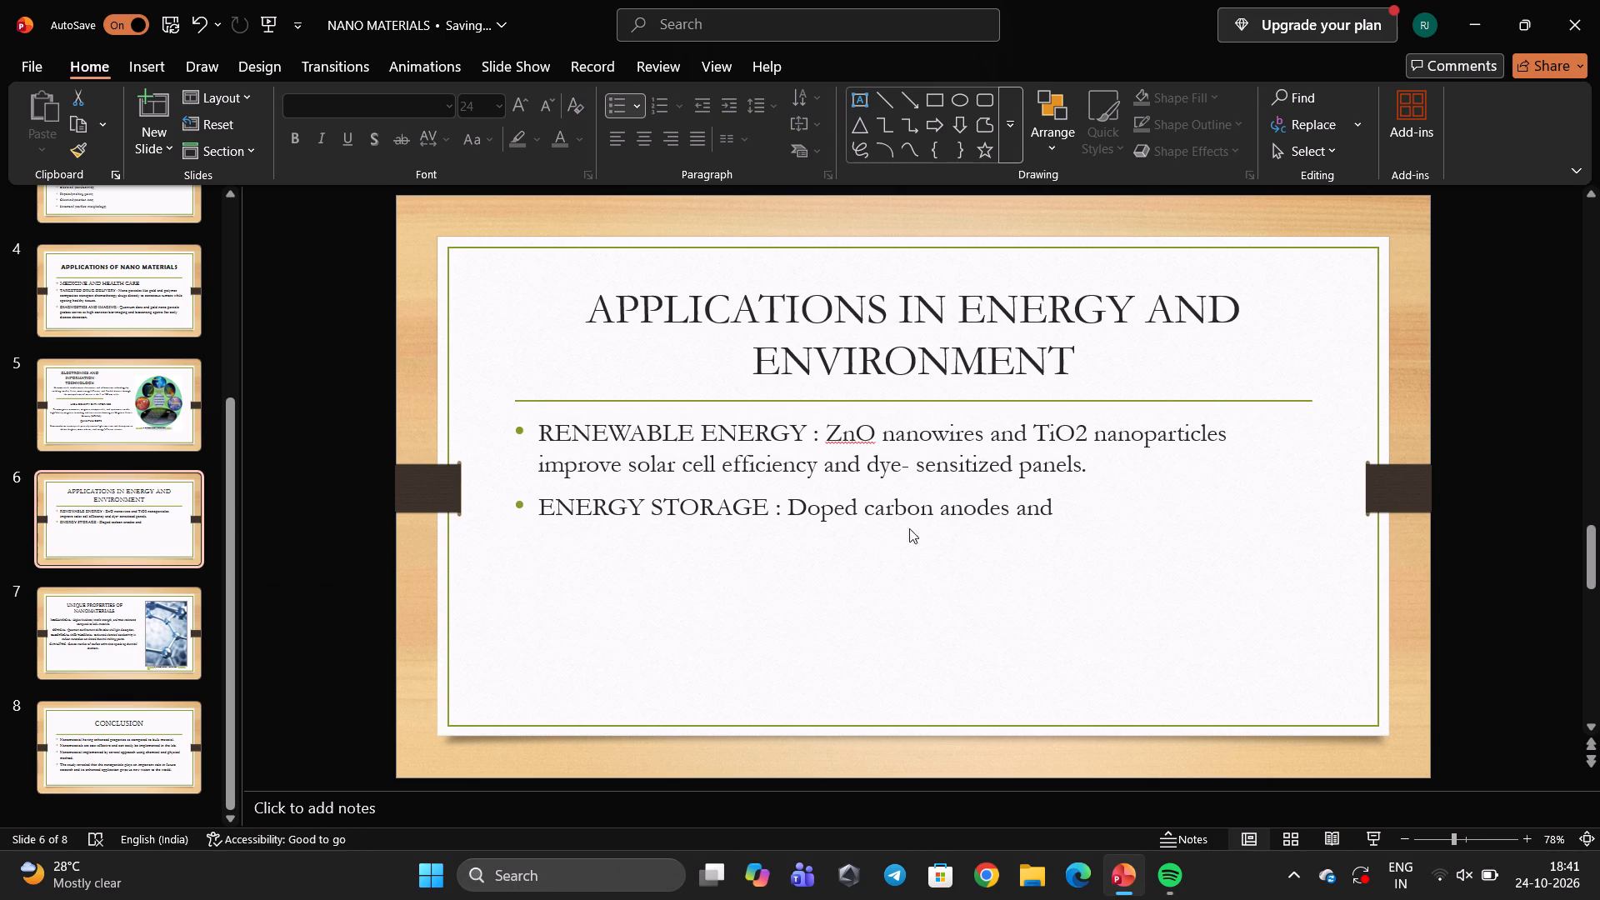
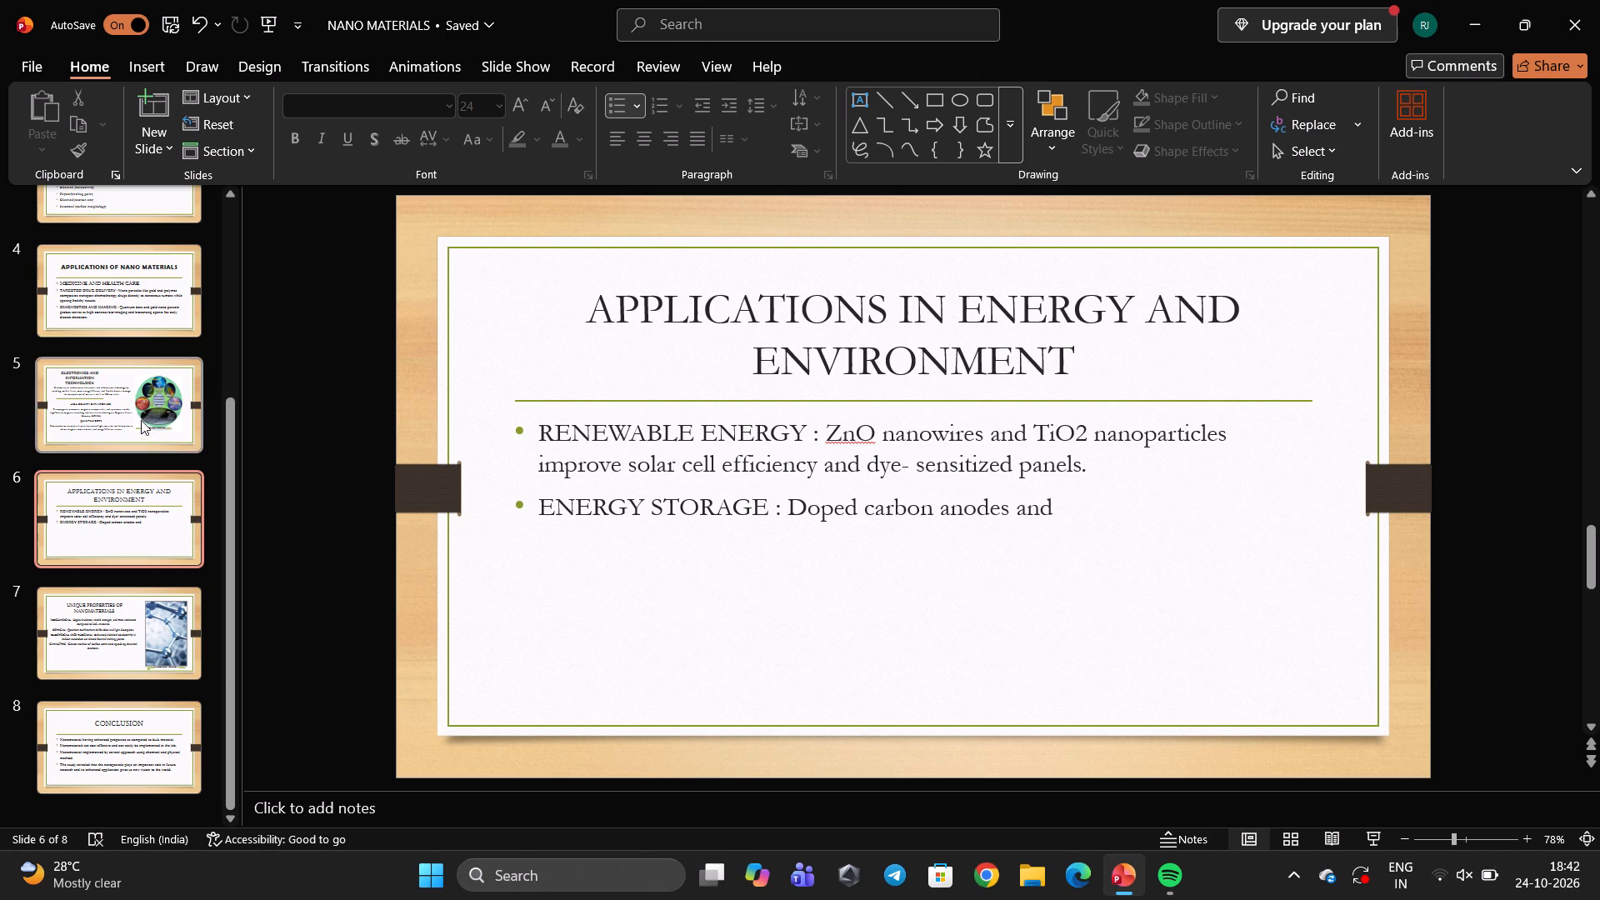
Delete the unfinished "APPLICATIONS IN ENERGY AND ENVIRONMENT" slide from the presentation.
scroll(151, 498, up, 1)
scroll(151, 498, down, 2)
scroll(151, 498, up, 1)
scroll(151, 498, down, 1)
scroll(151, 498, up, 1)
scroll(151, 498, down, 1)
double_click(151, 498)
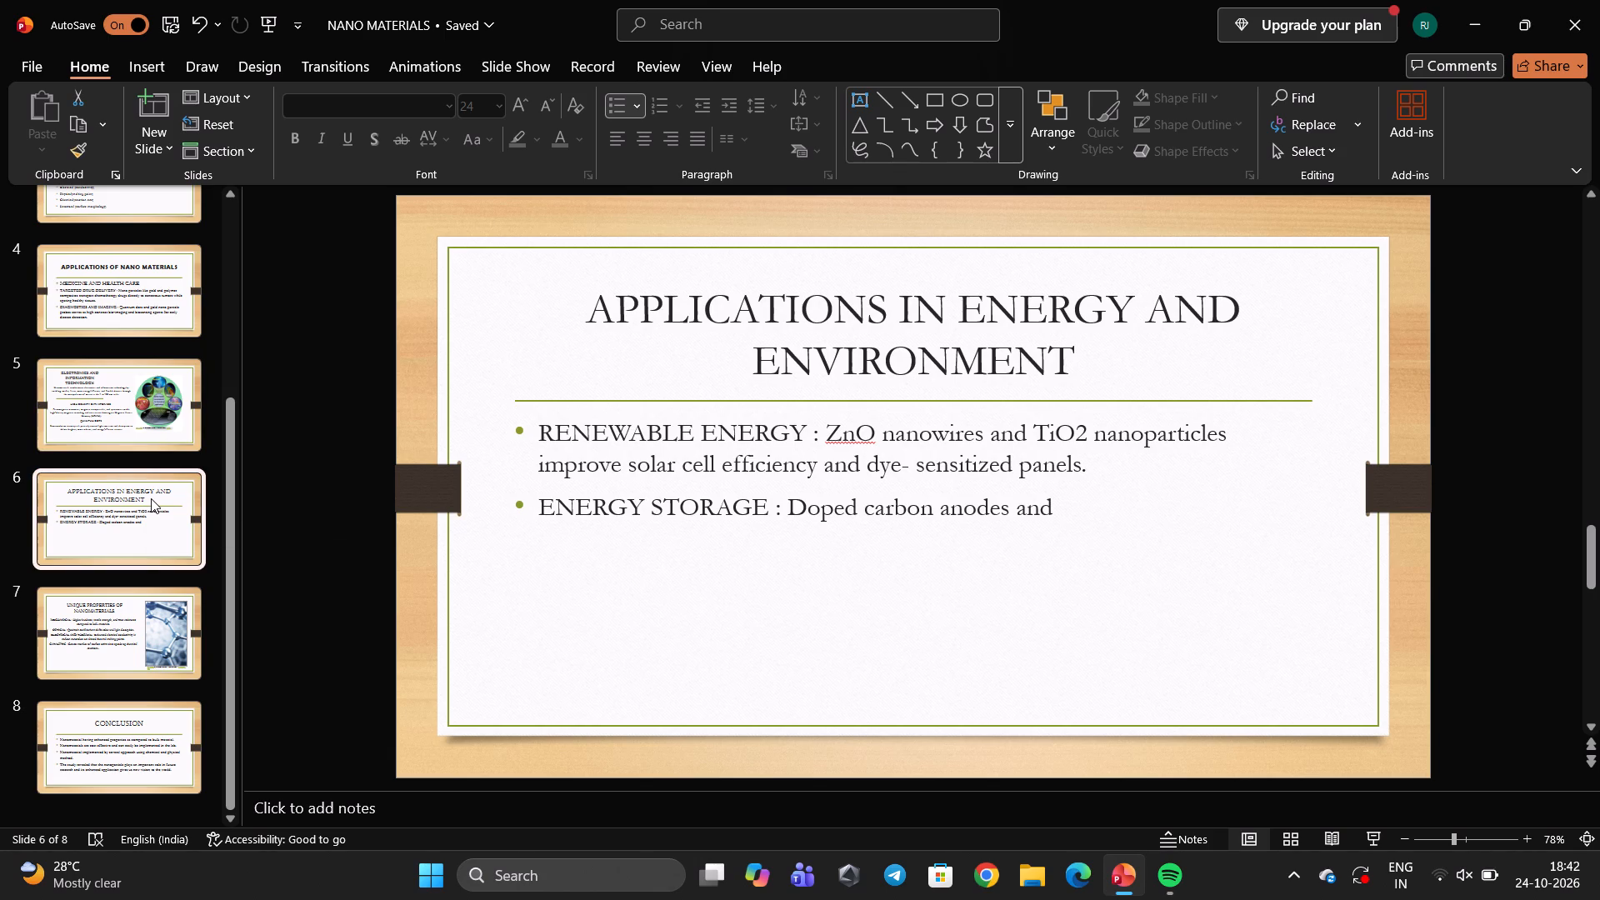
double_click(151, 498)
key(Delete)
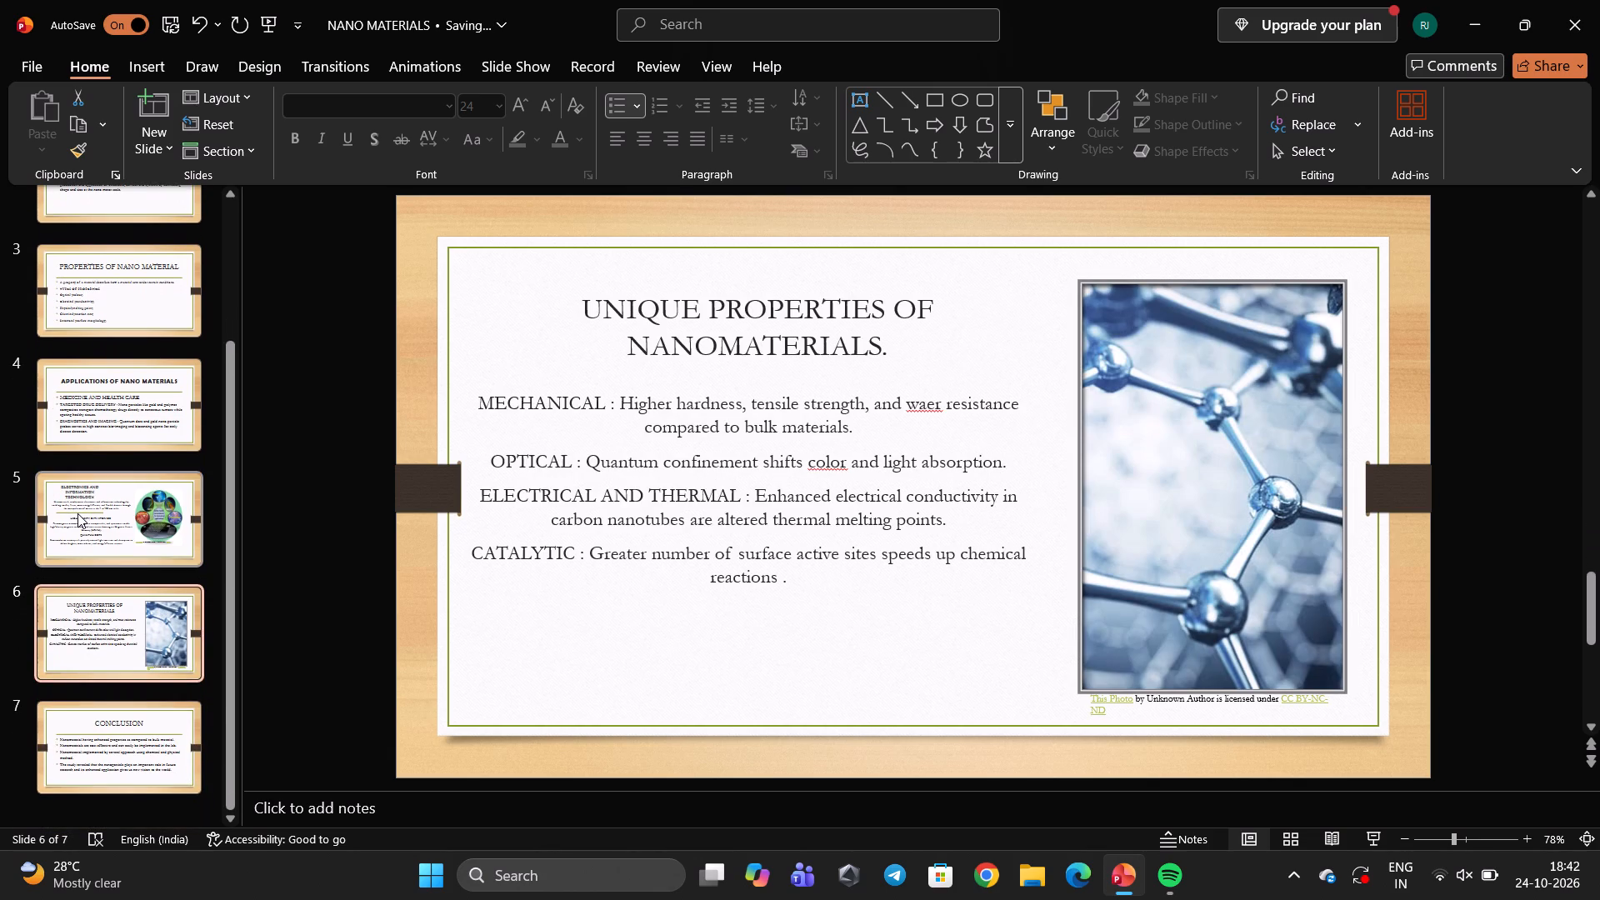
Review the "CONCLUSION" slide and return to the "NANO MATERIALS" title slide.
click(152, 782)
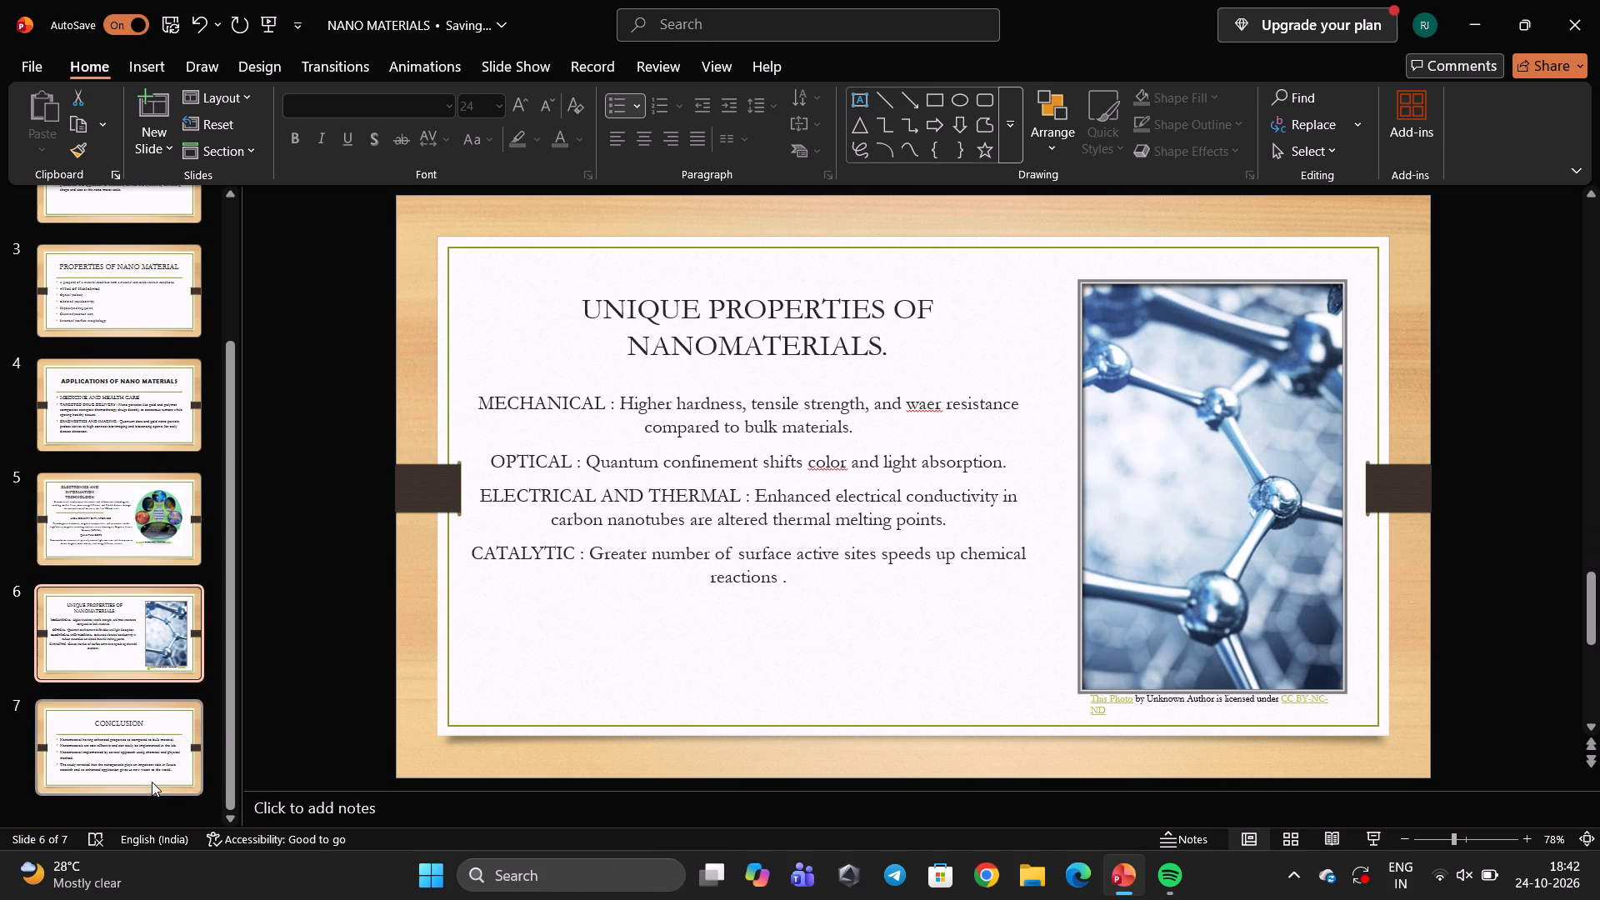
scroll(81, 387, up, 5)
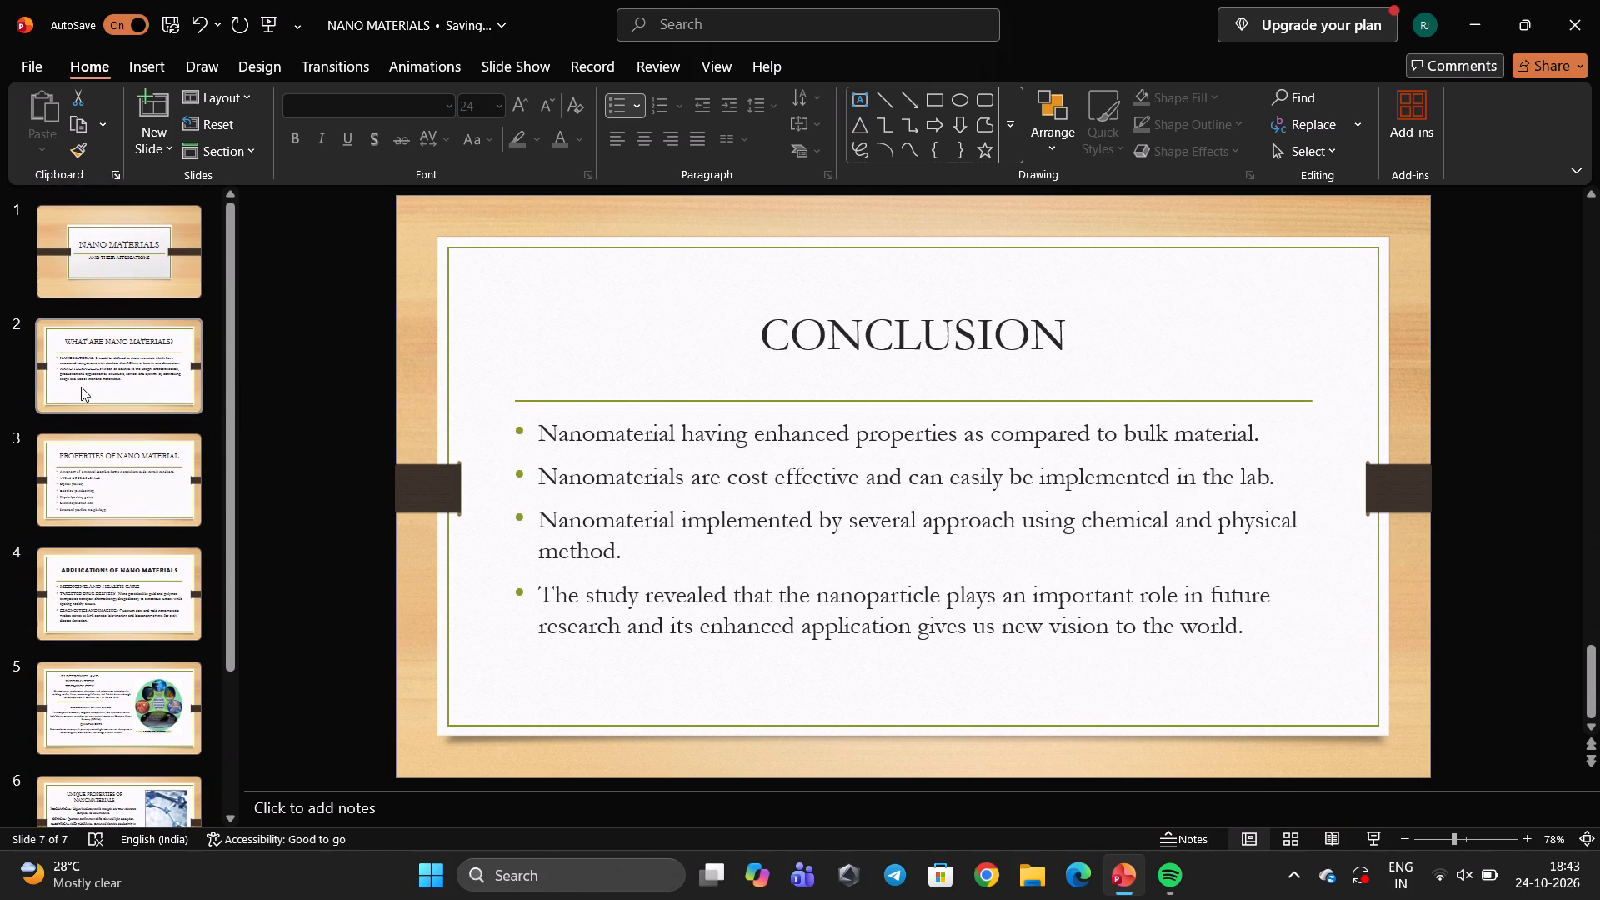
scroll(81, 387, up, 2)
click(118, 209)
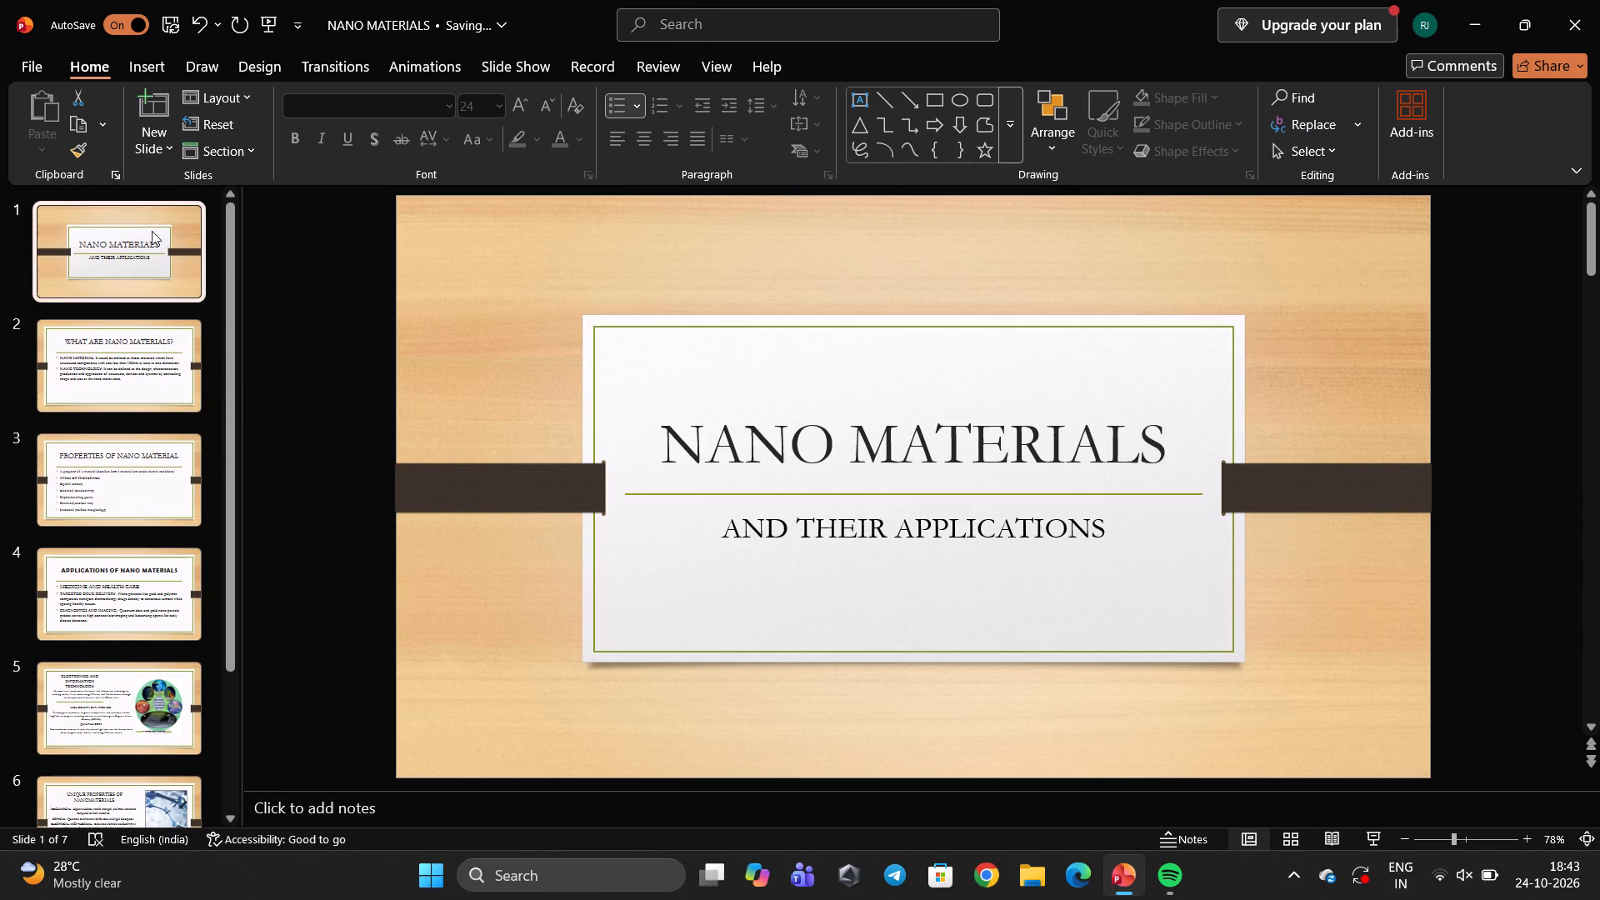
key(Right)
key(Right)
key(Right)
key(Right)
key(Right)
key(Right)
key(Right)
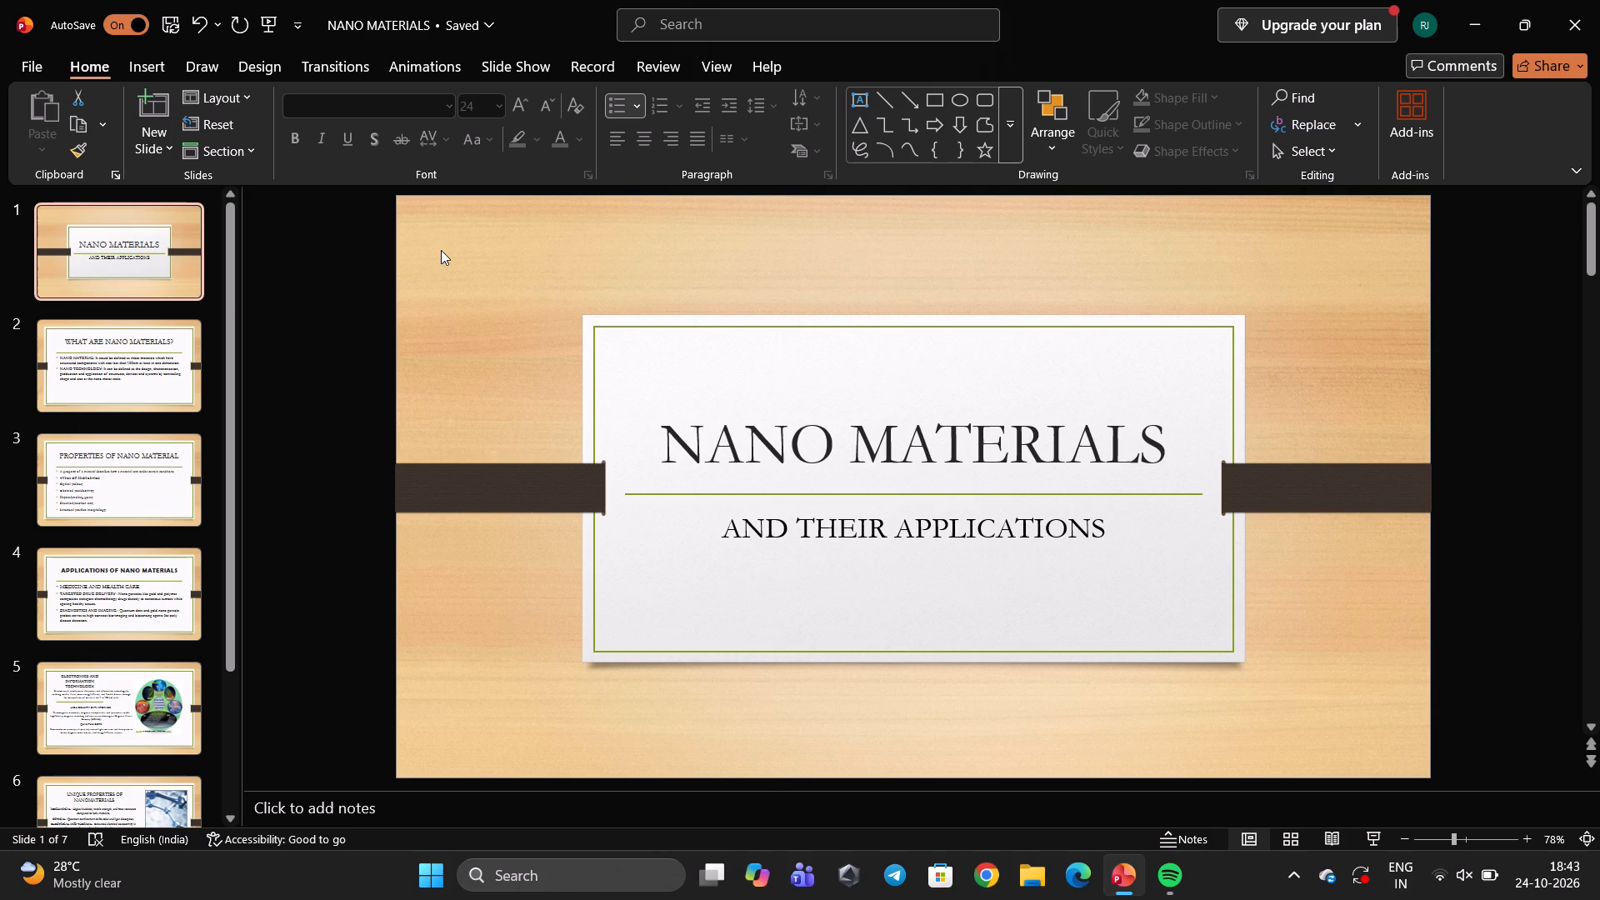
Close the NANO MATERIALS presentation.
click(1565, 20)
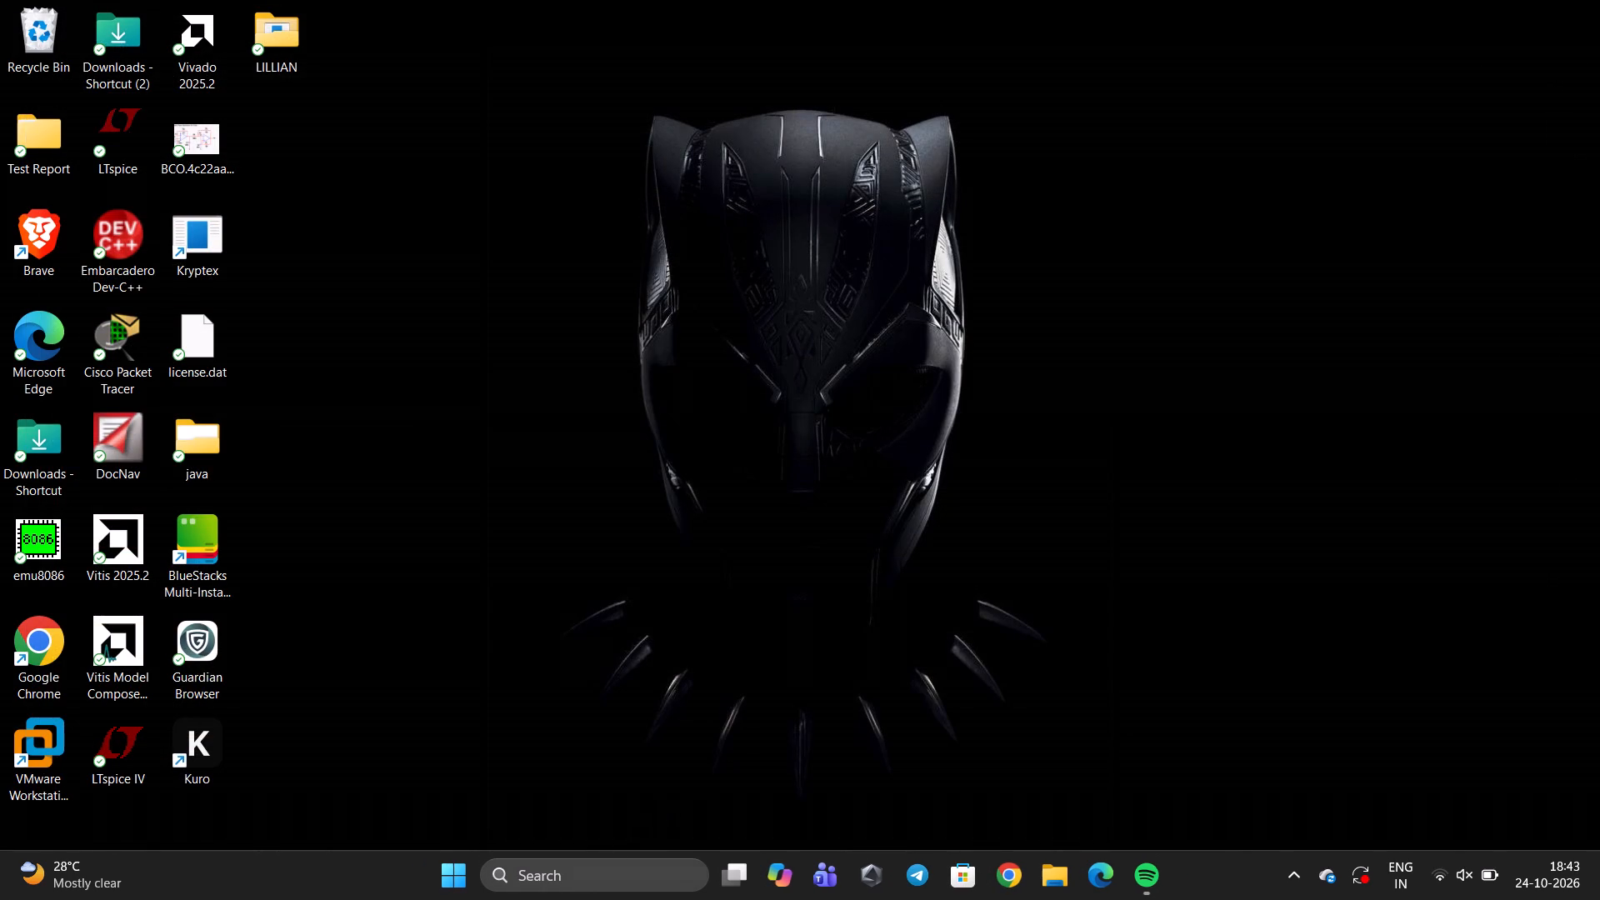
Reopen the recent NANO MATERIALS presentation in PowerPoint to check it, and close it again.
click(433, 892)
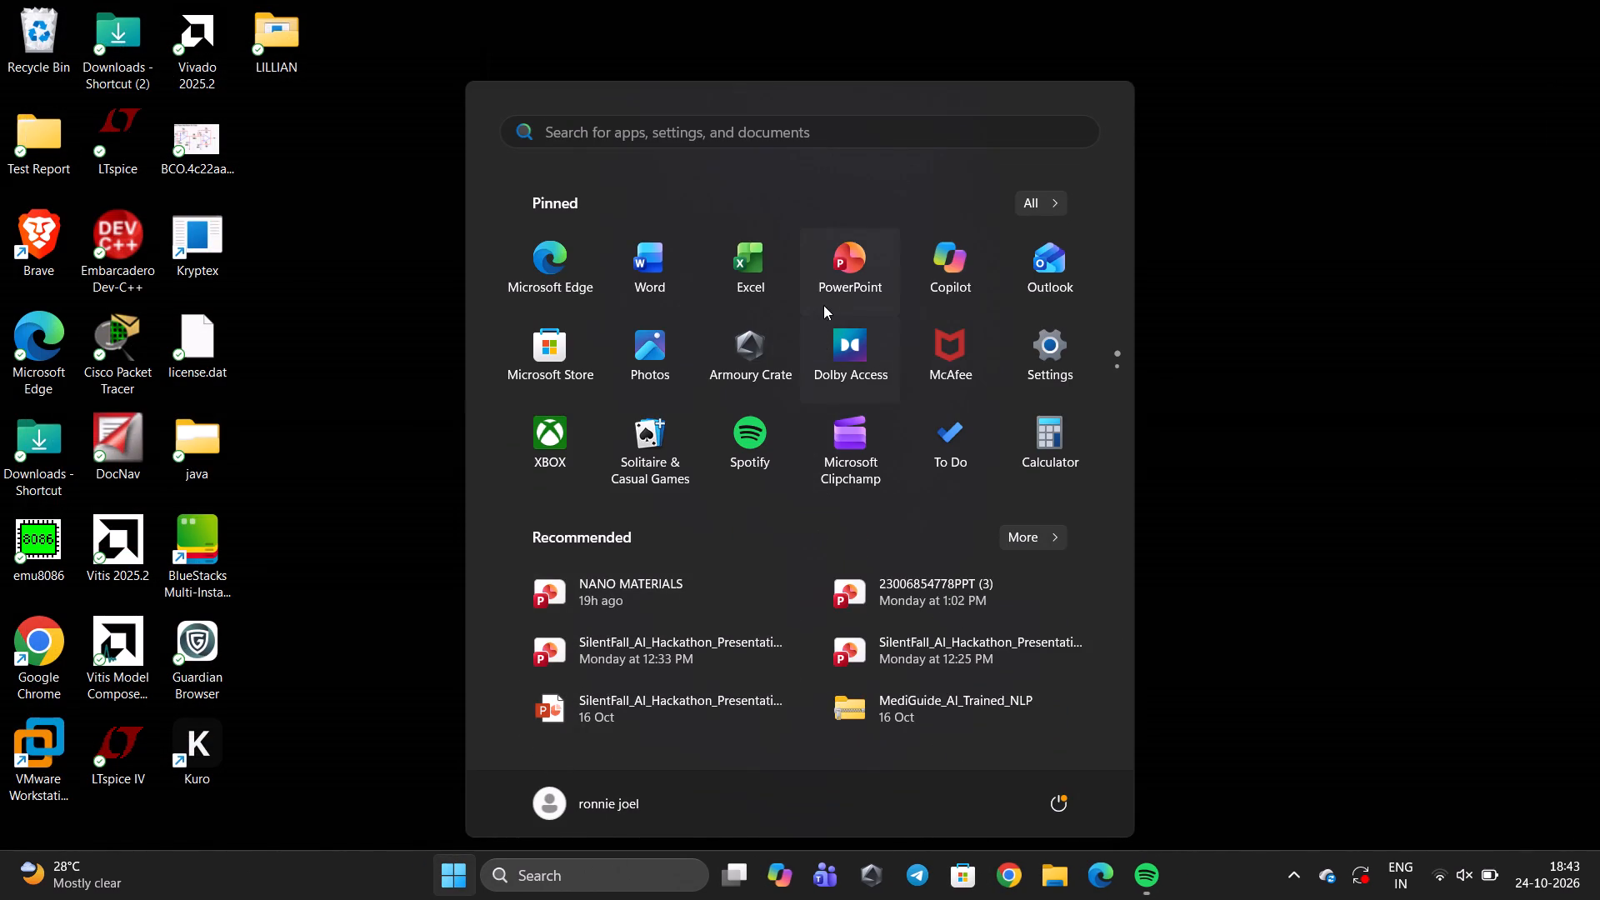
double_click(845, 277)
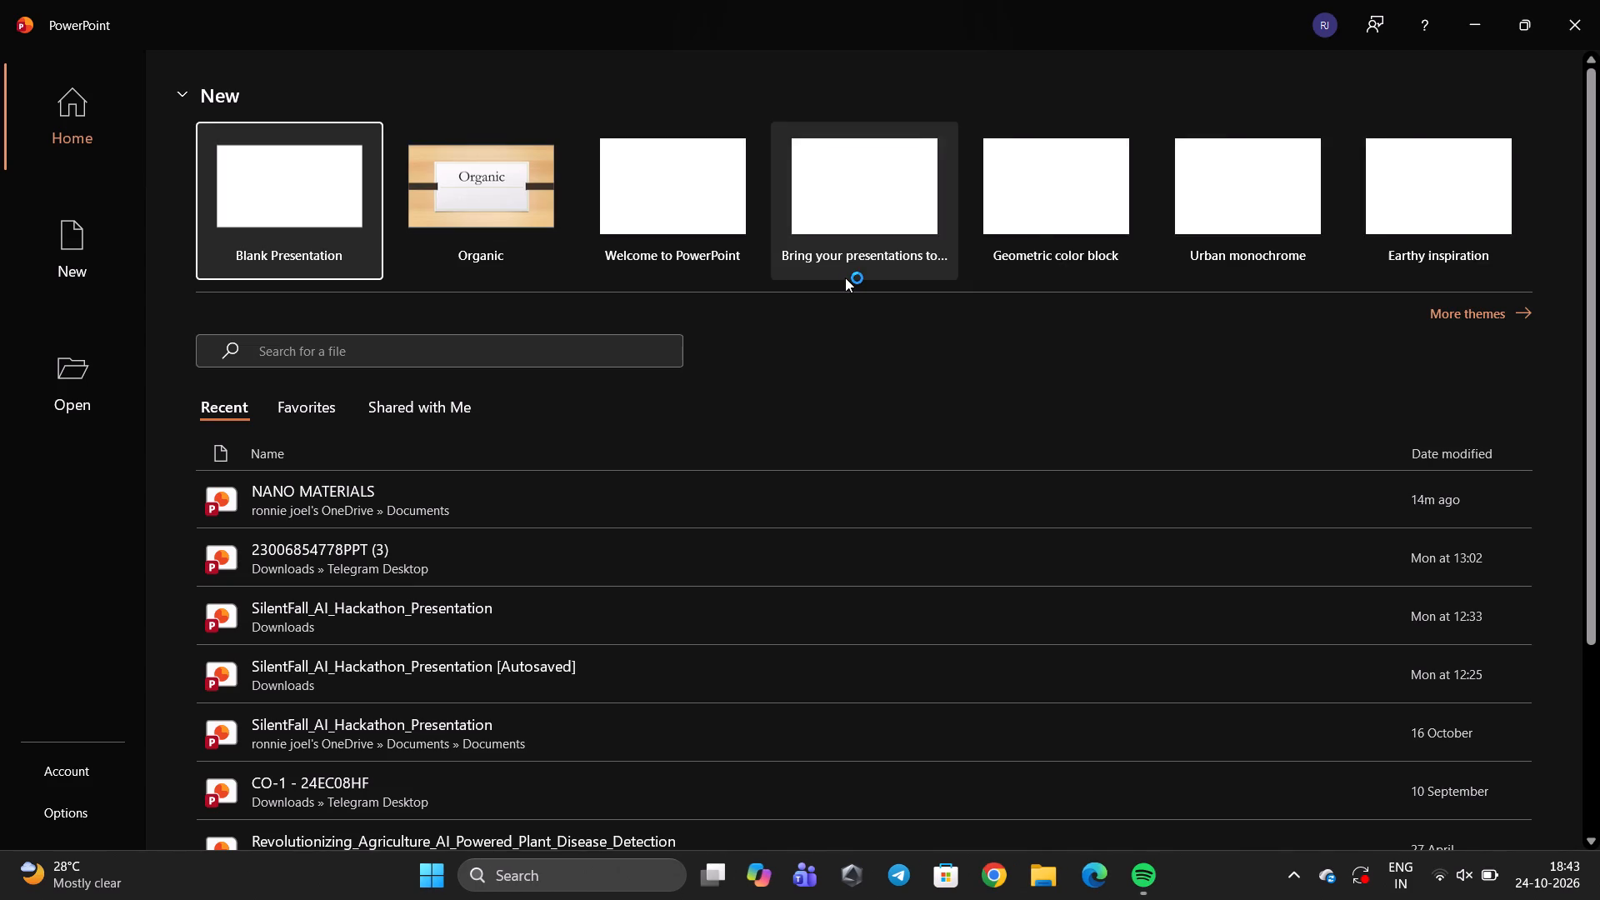
click(1144, 472)
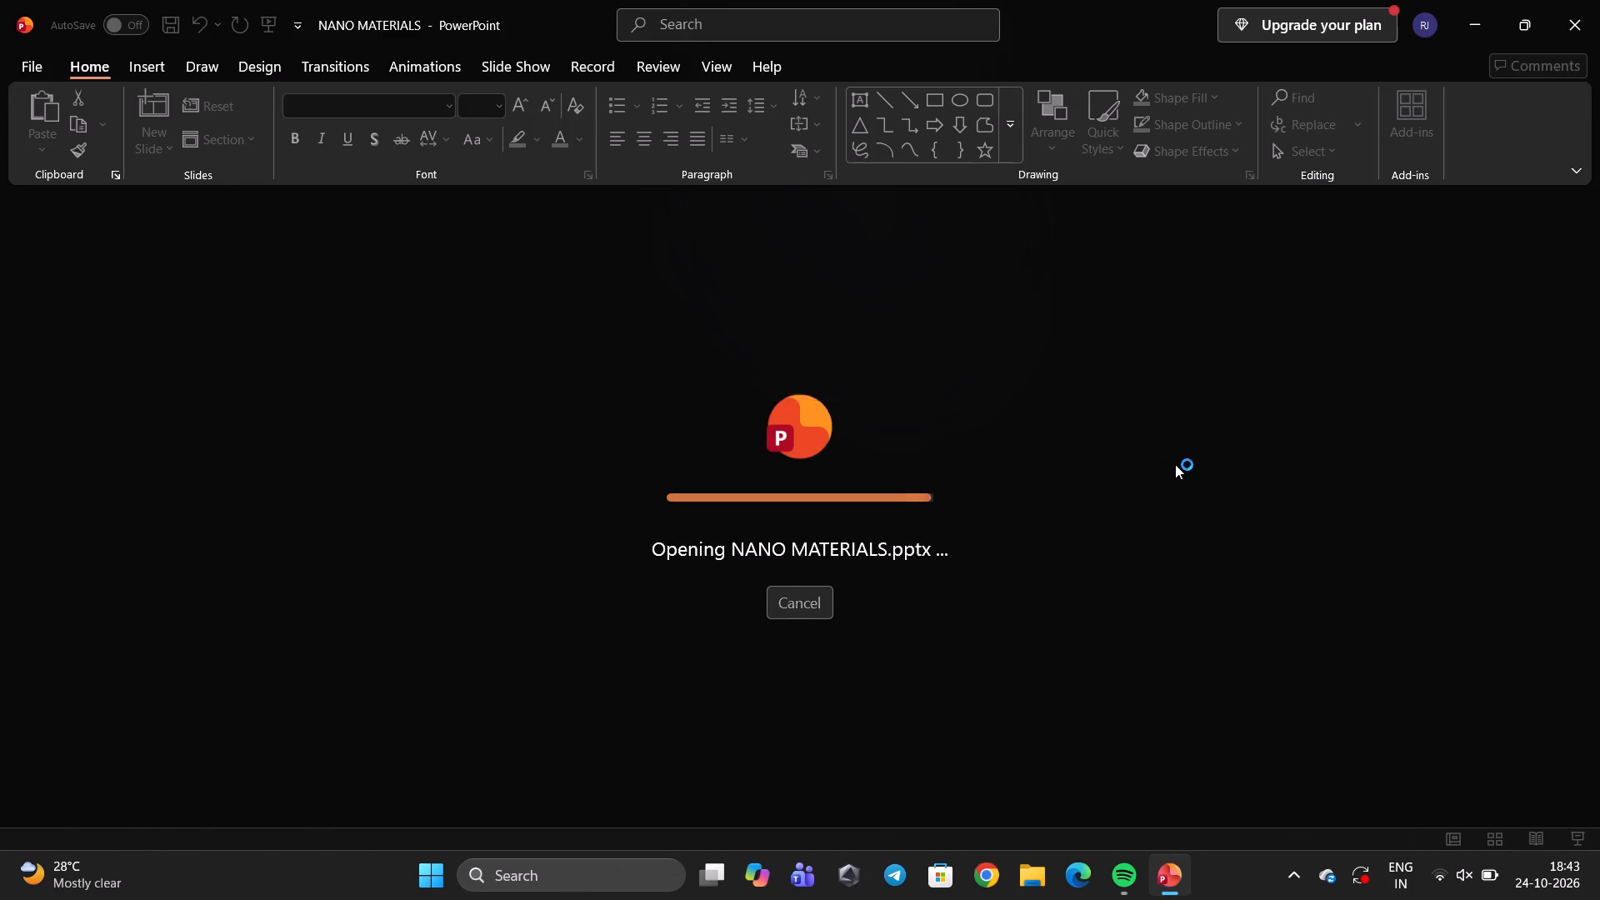
scroll(1209, 454, right, 1)
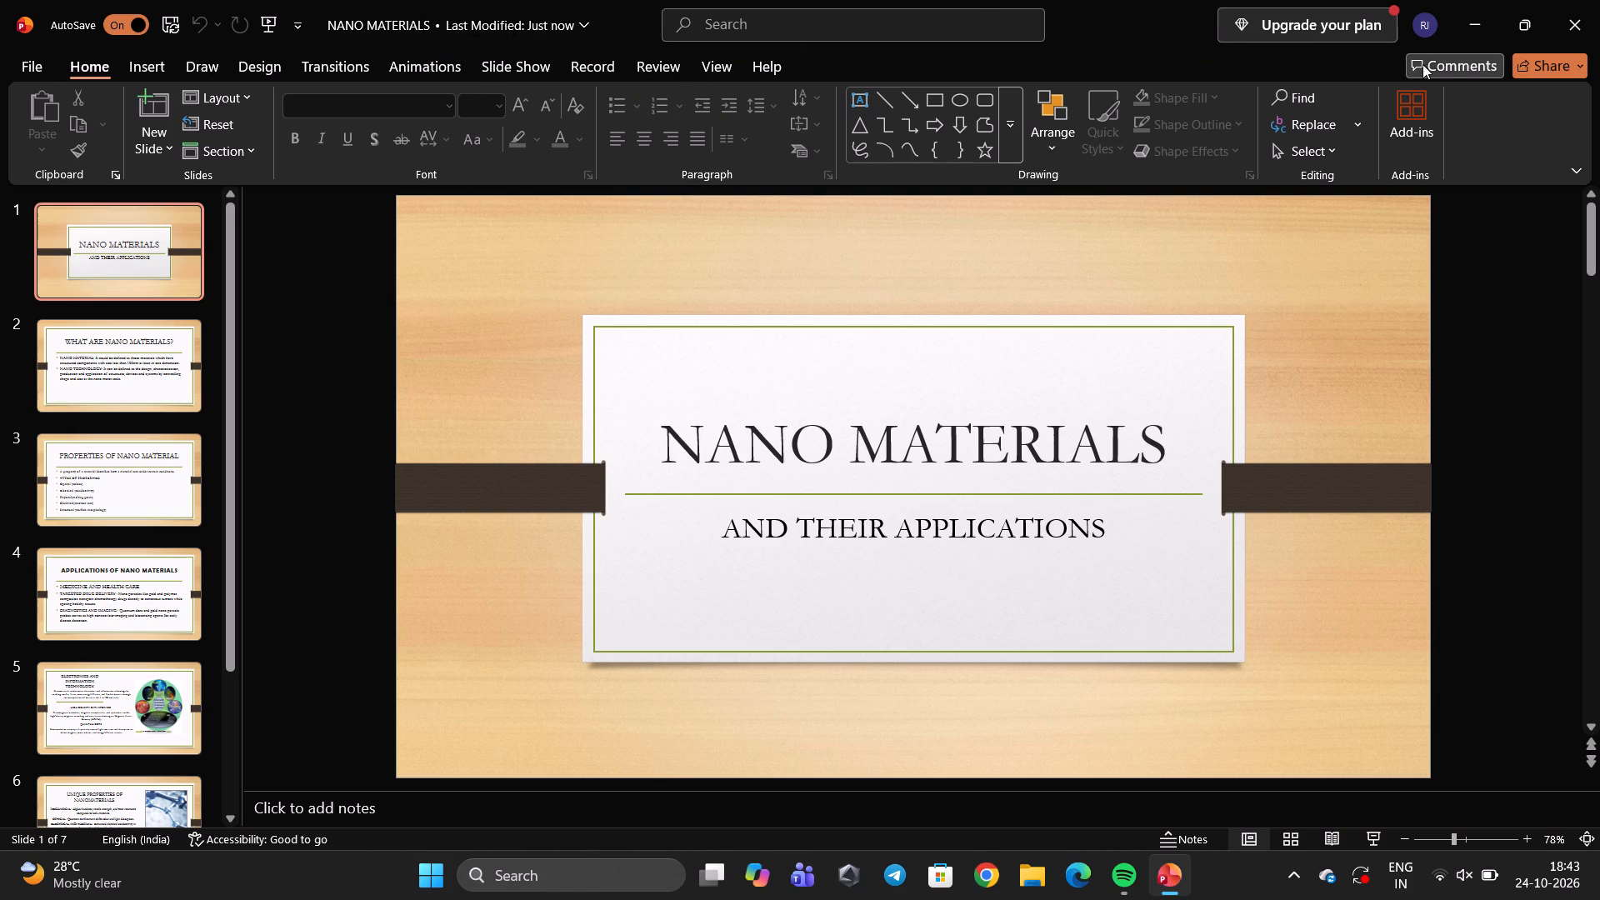
click(1552, 31)
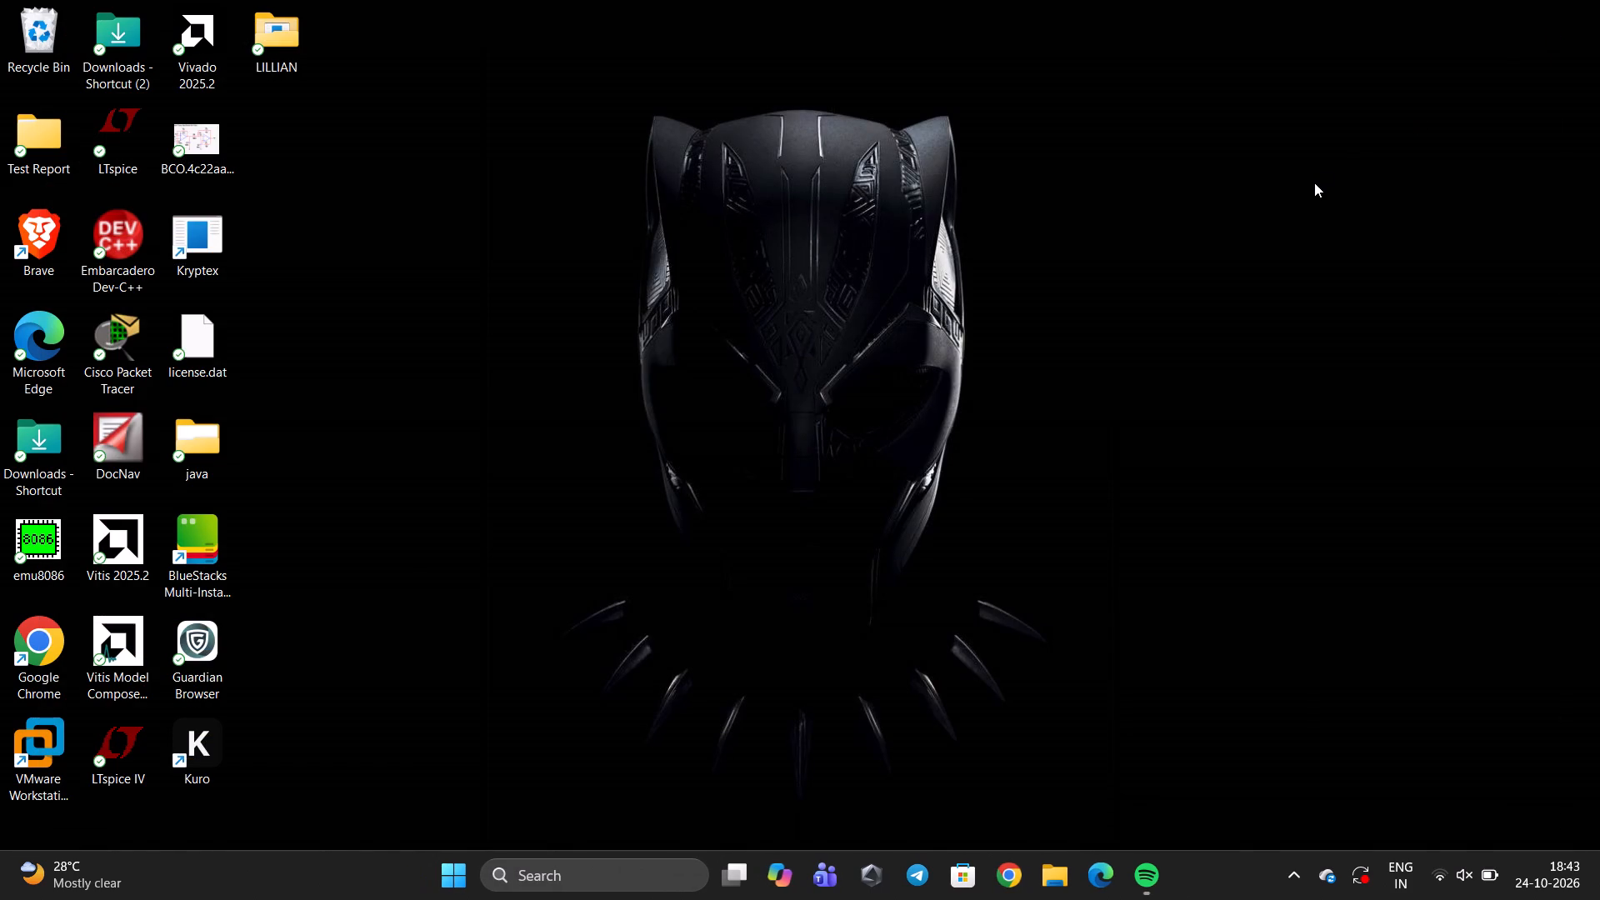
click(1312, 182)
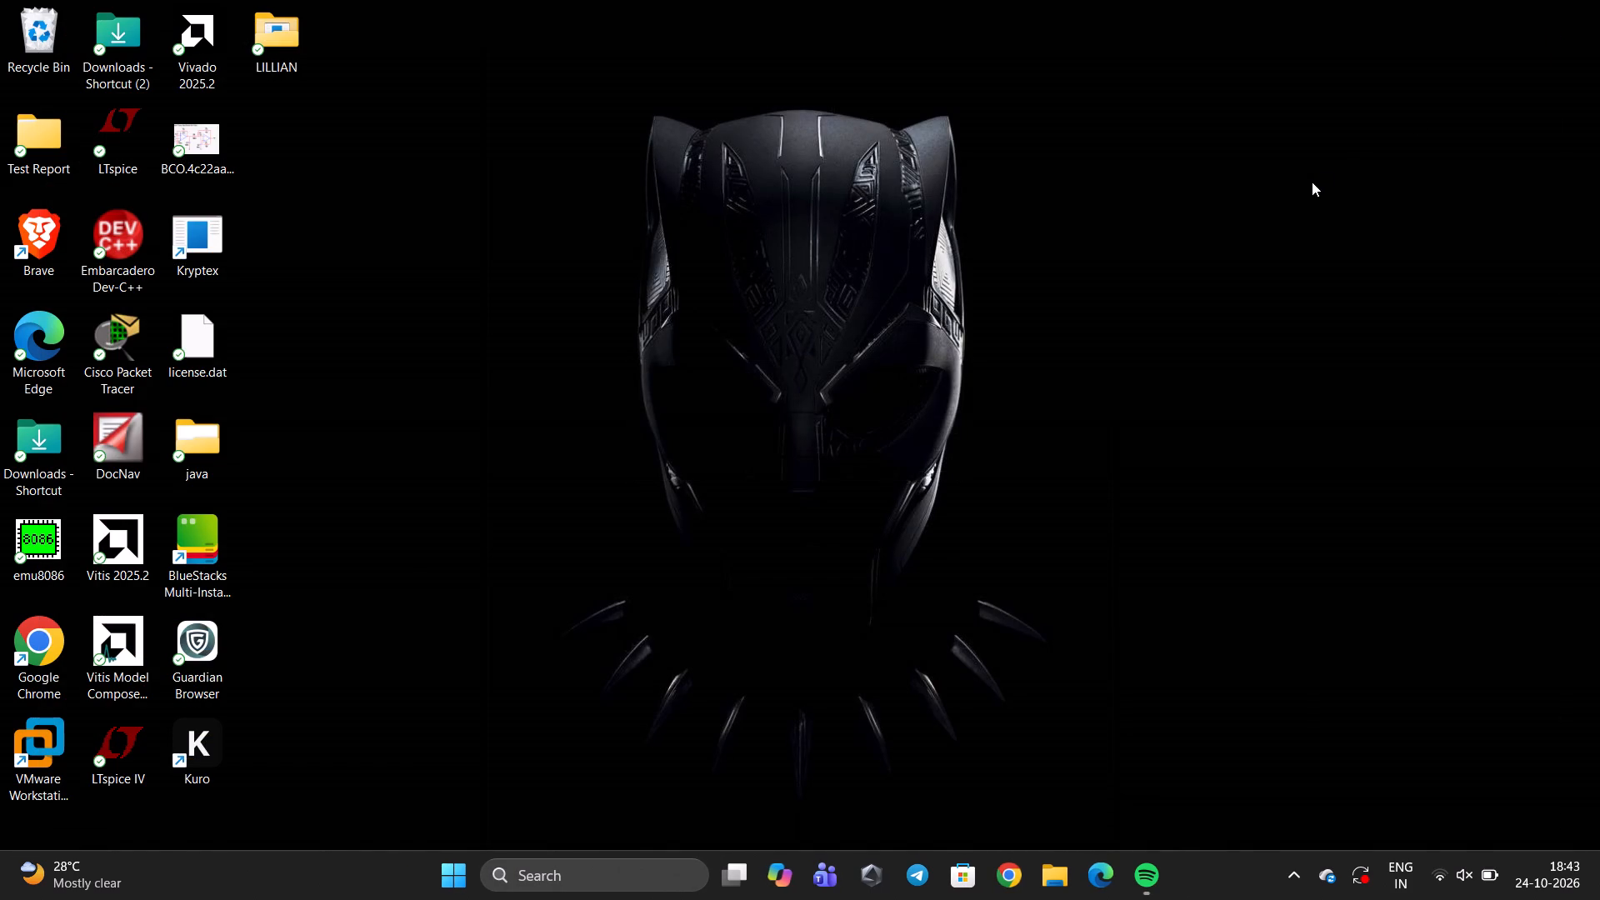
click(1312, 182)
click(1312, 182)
Open the "switch" C source file from the LILLIAN desktop folder in Dev-C++ and place the cursor in the code.
double_click(296, 21)
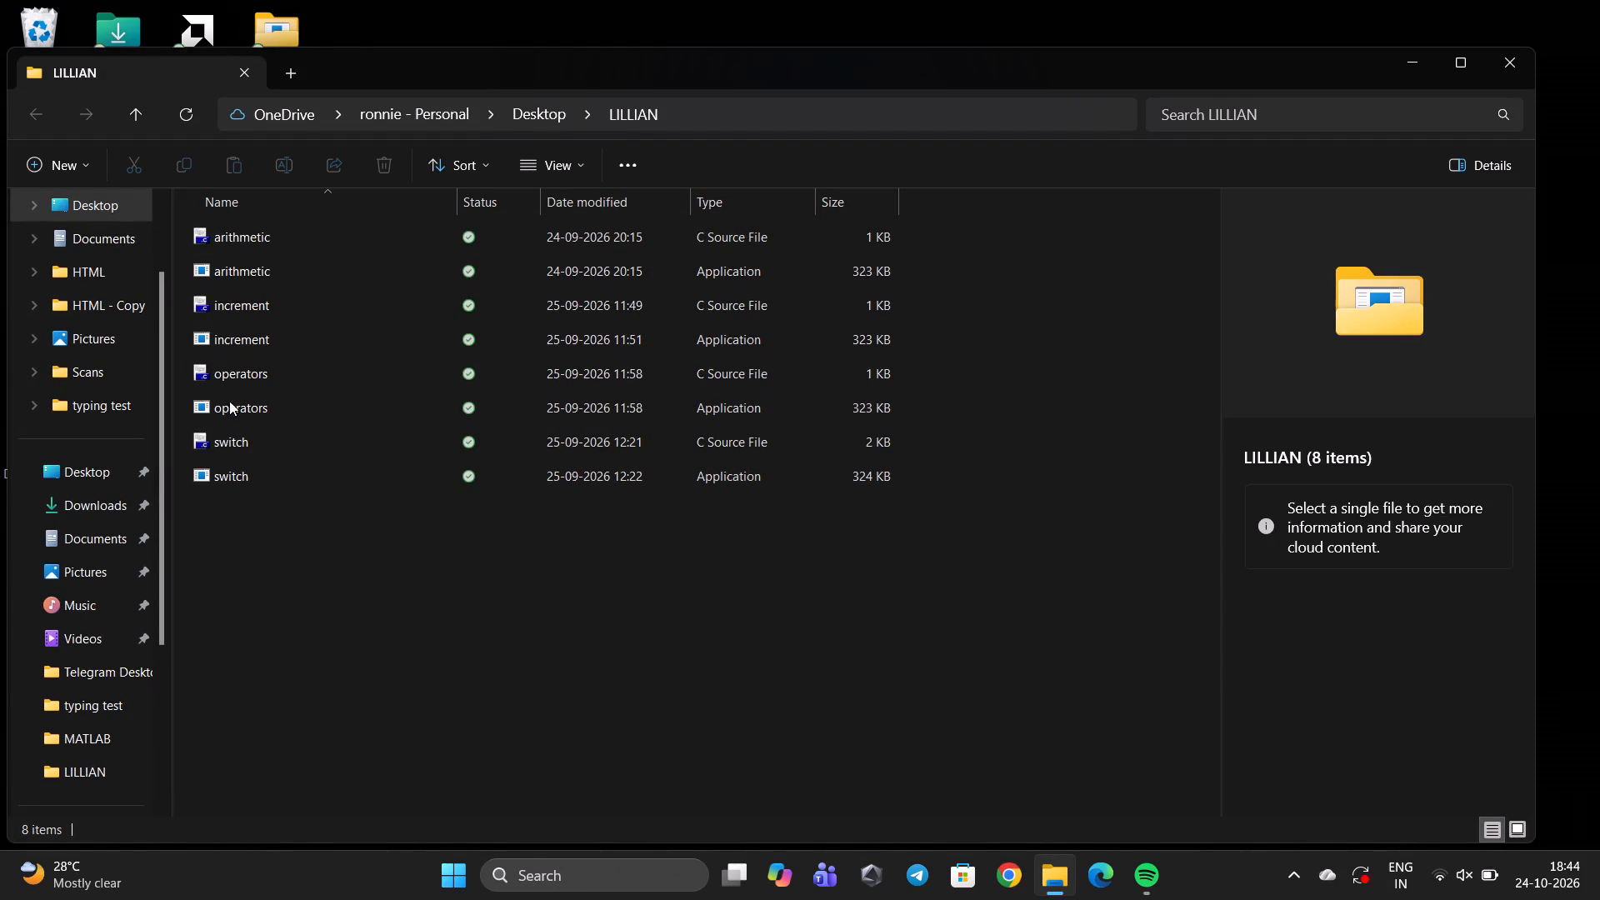
double_click(234, 447)
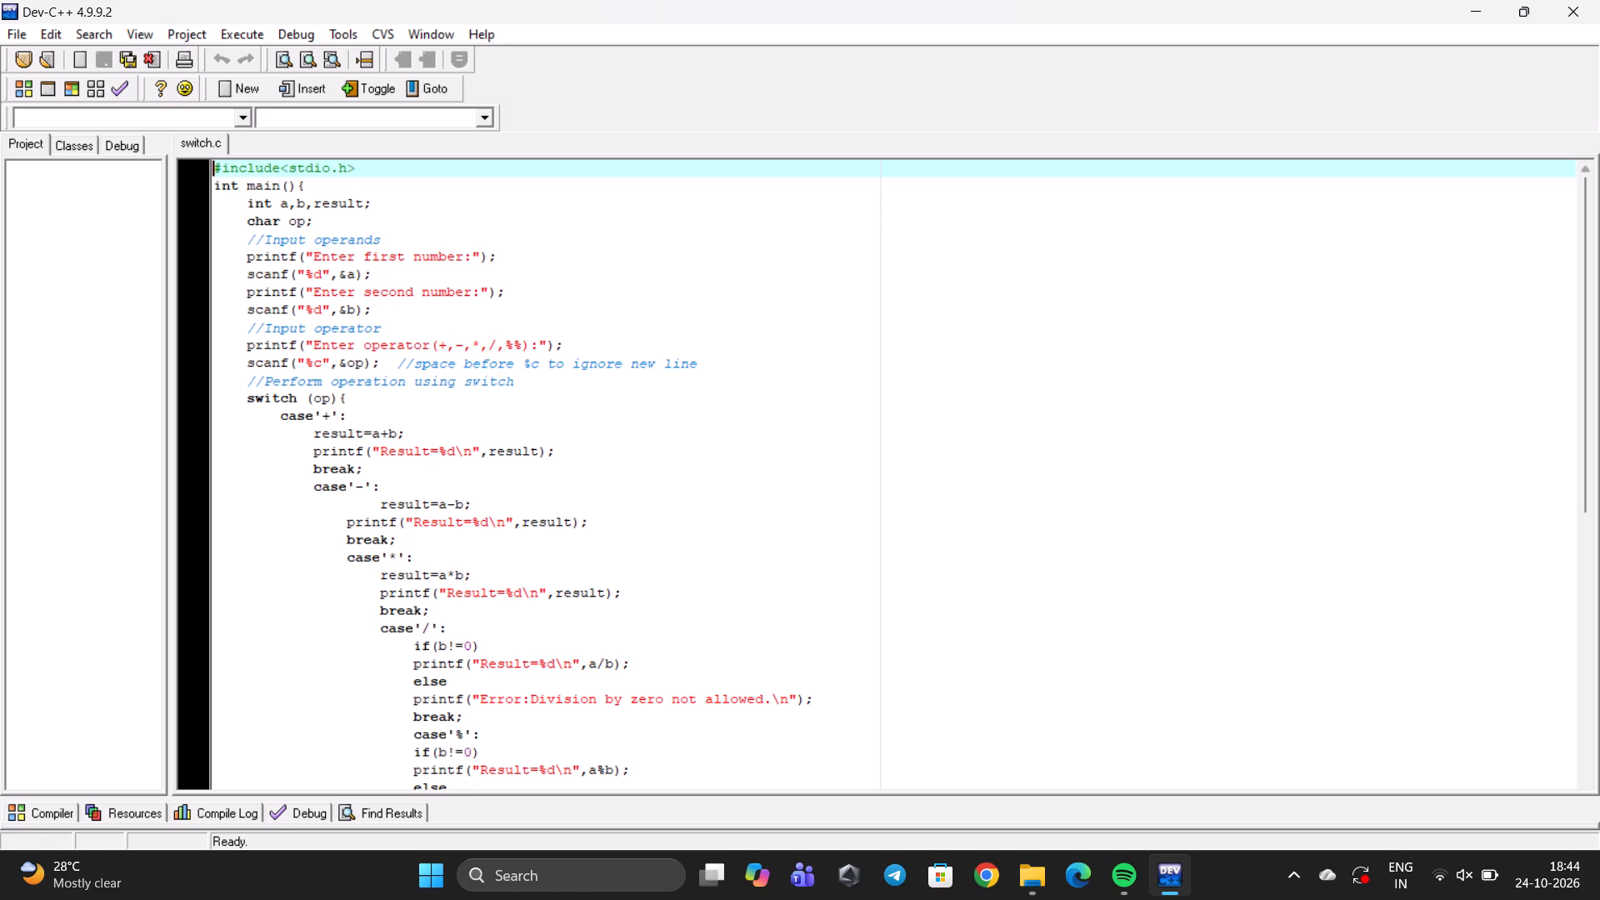
click(720, 205)
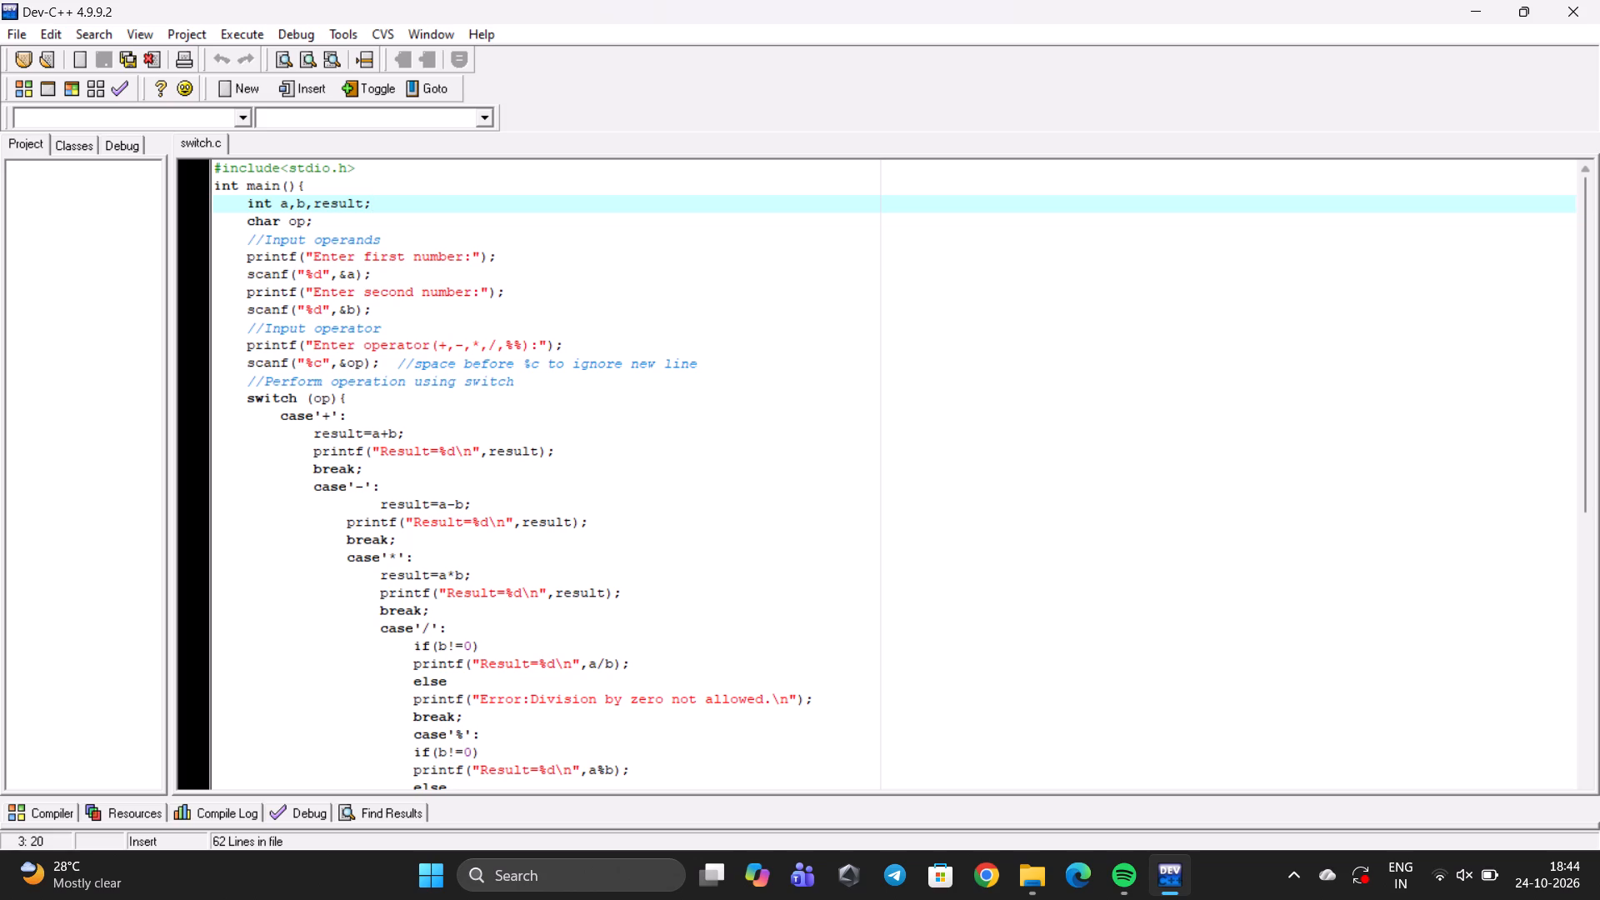
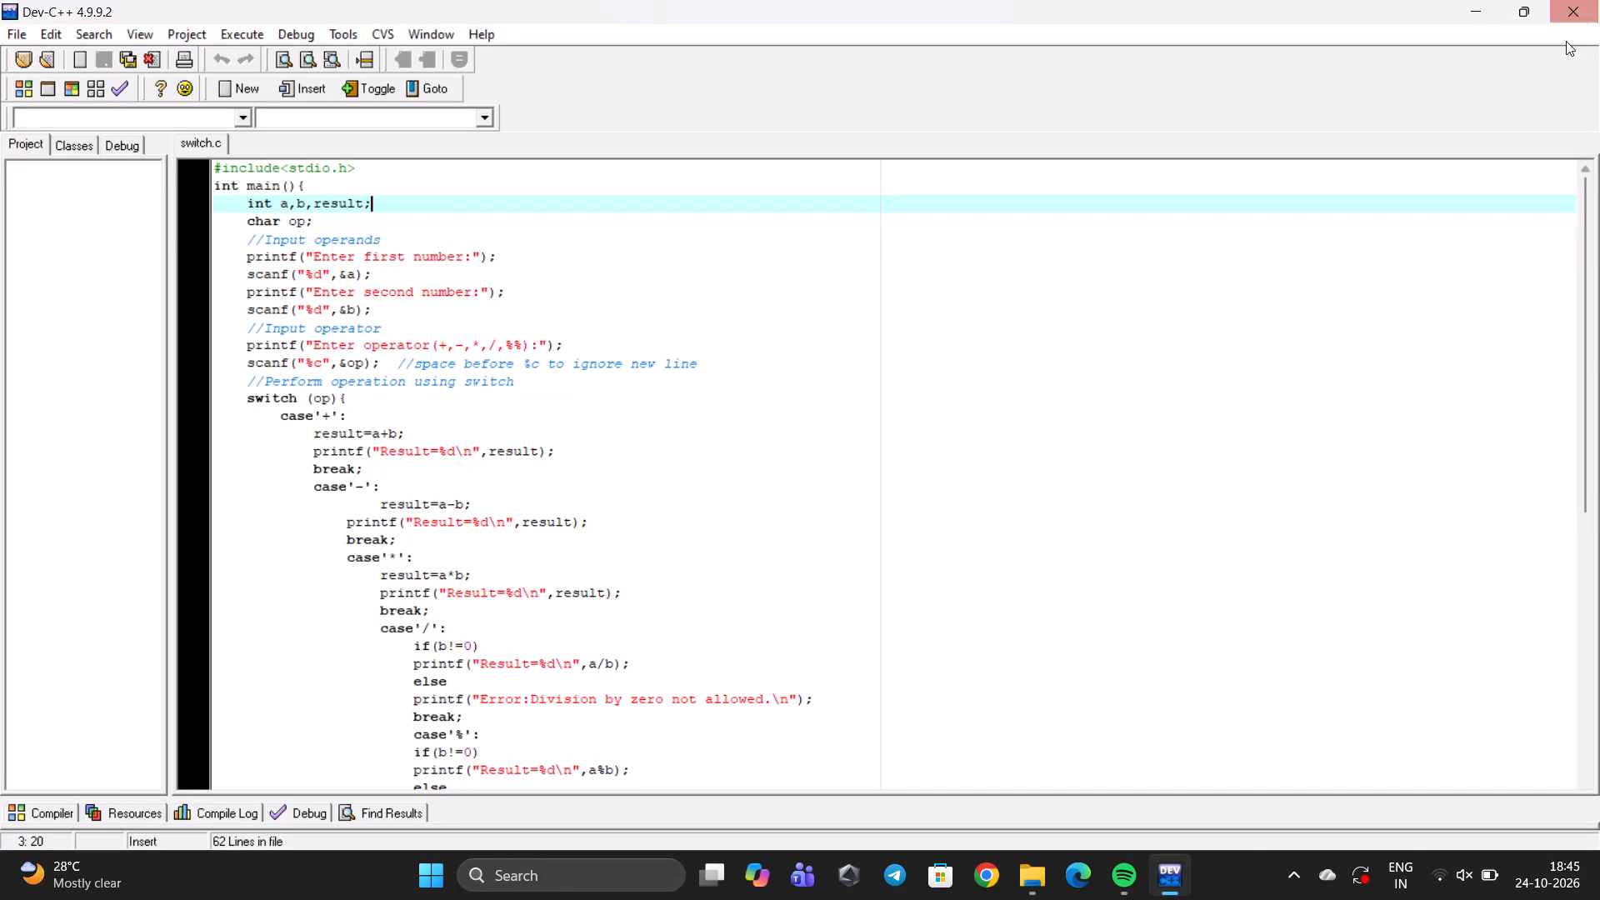
Close the switch.c program in Dev-C++ and the LILLIAN folder window.
click(1572, 0)
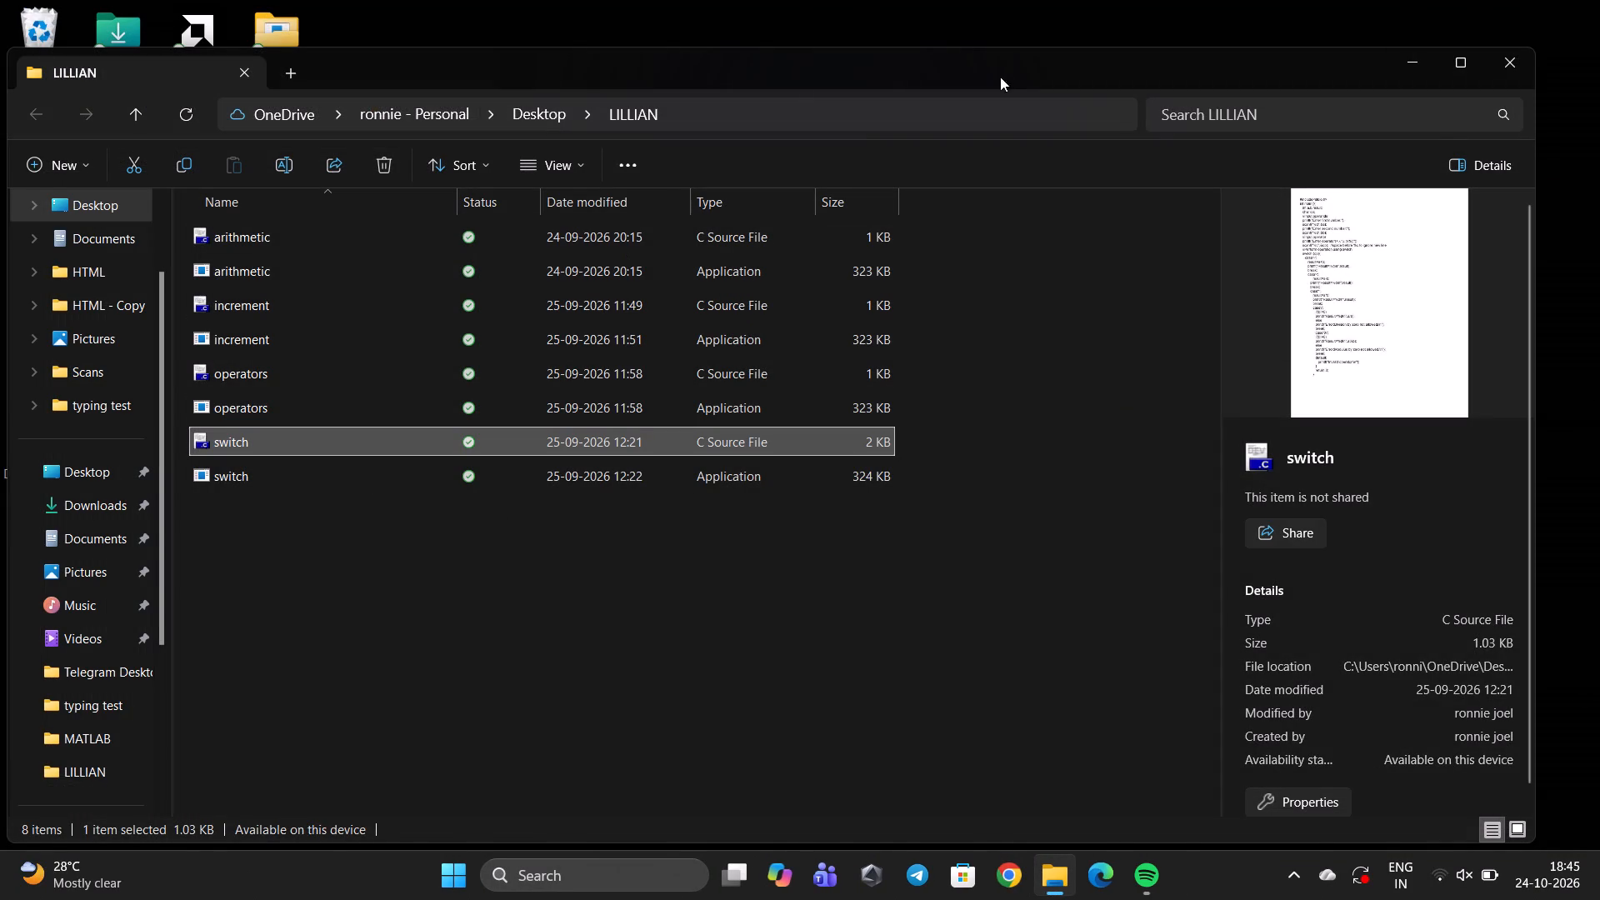
scroll(9, 667, down, 1)
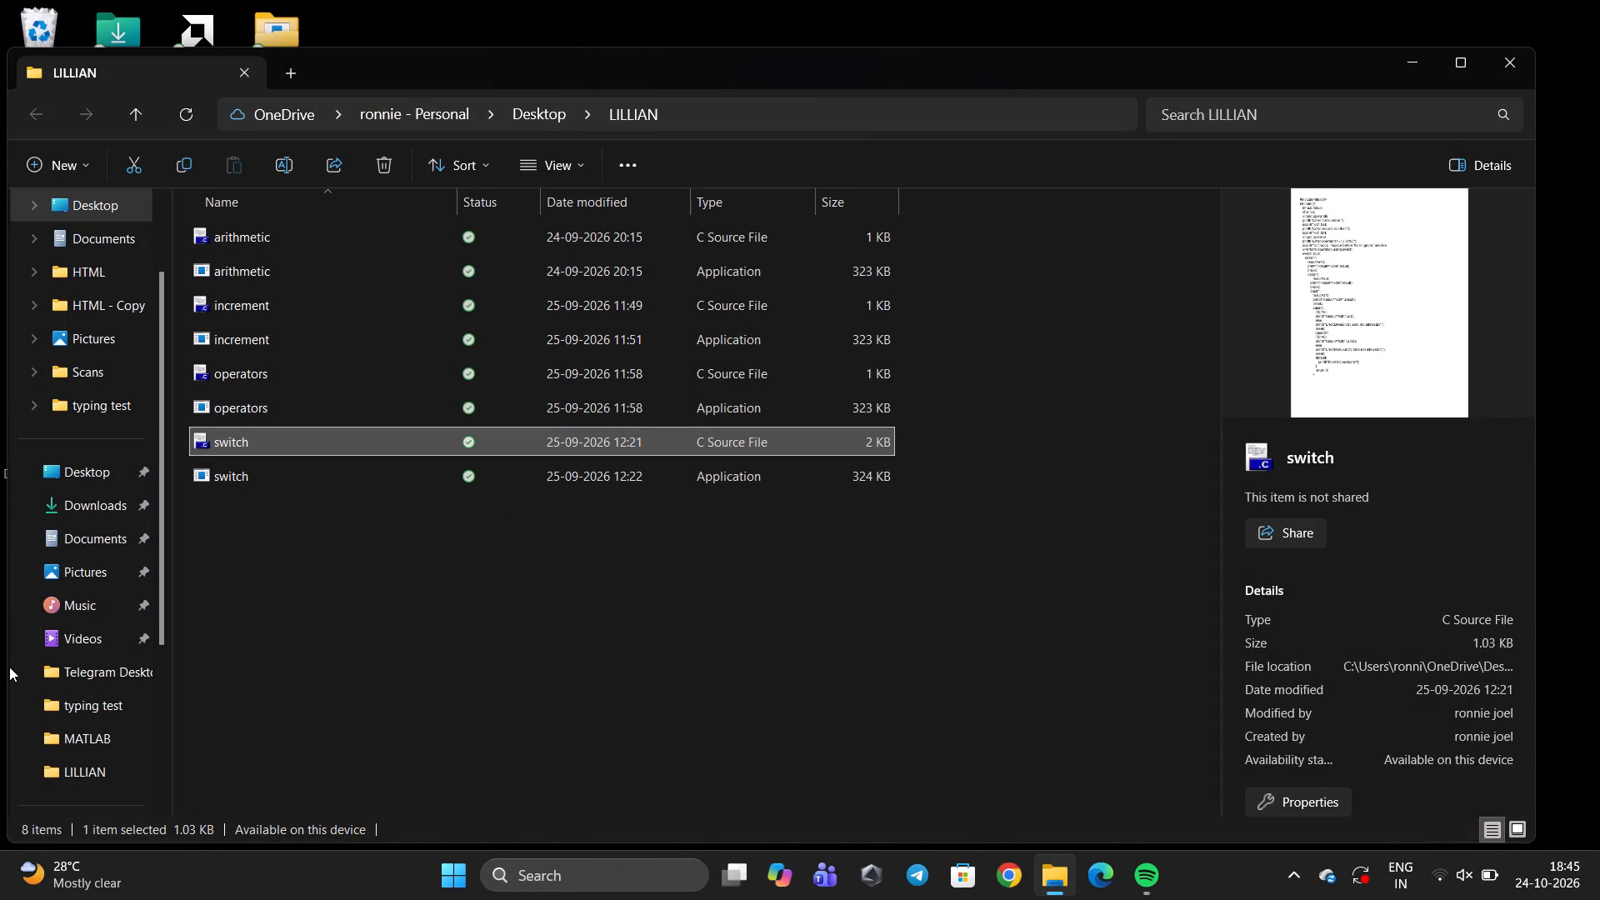
scroll(9, 667, down, 5)
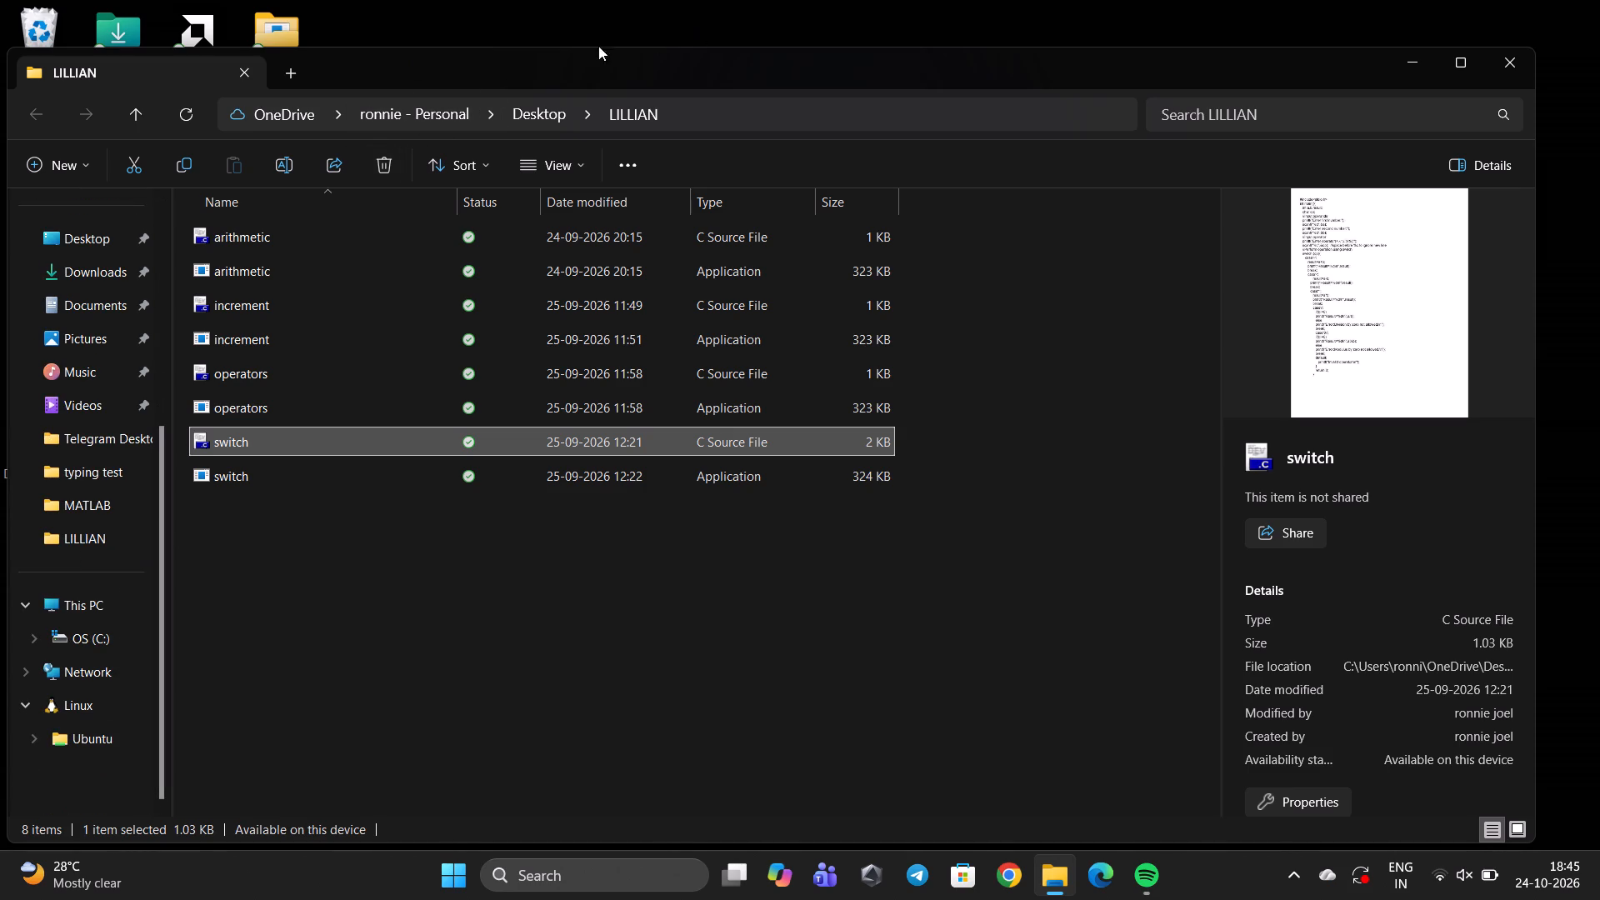
click(1507, 62)
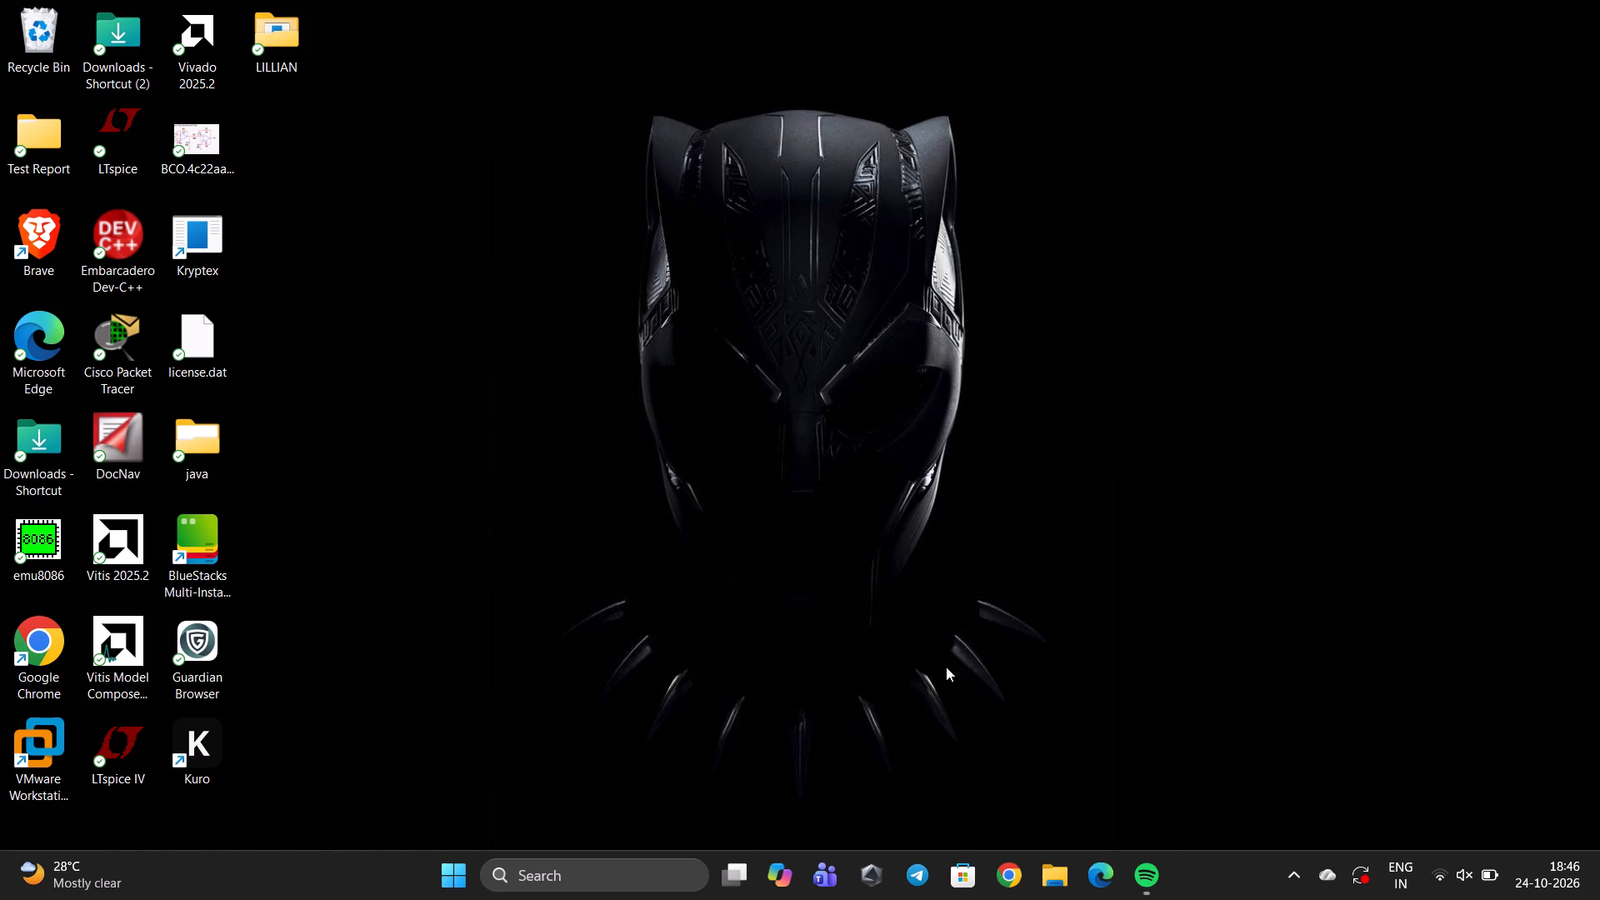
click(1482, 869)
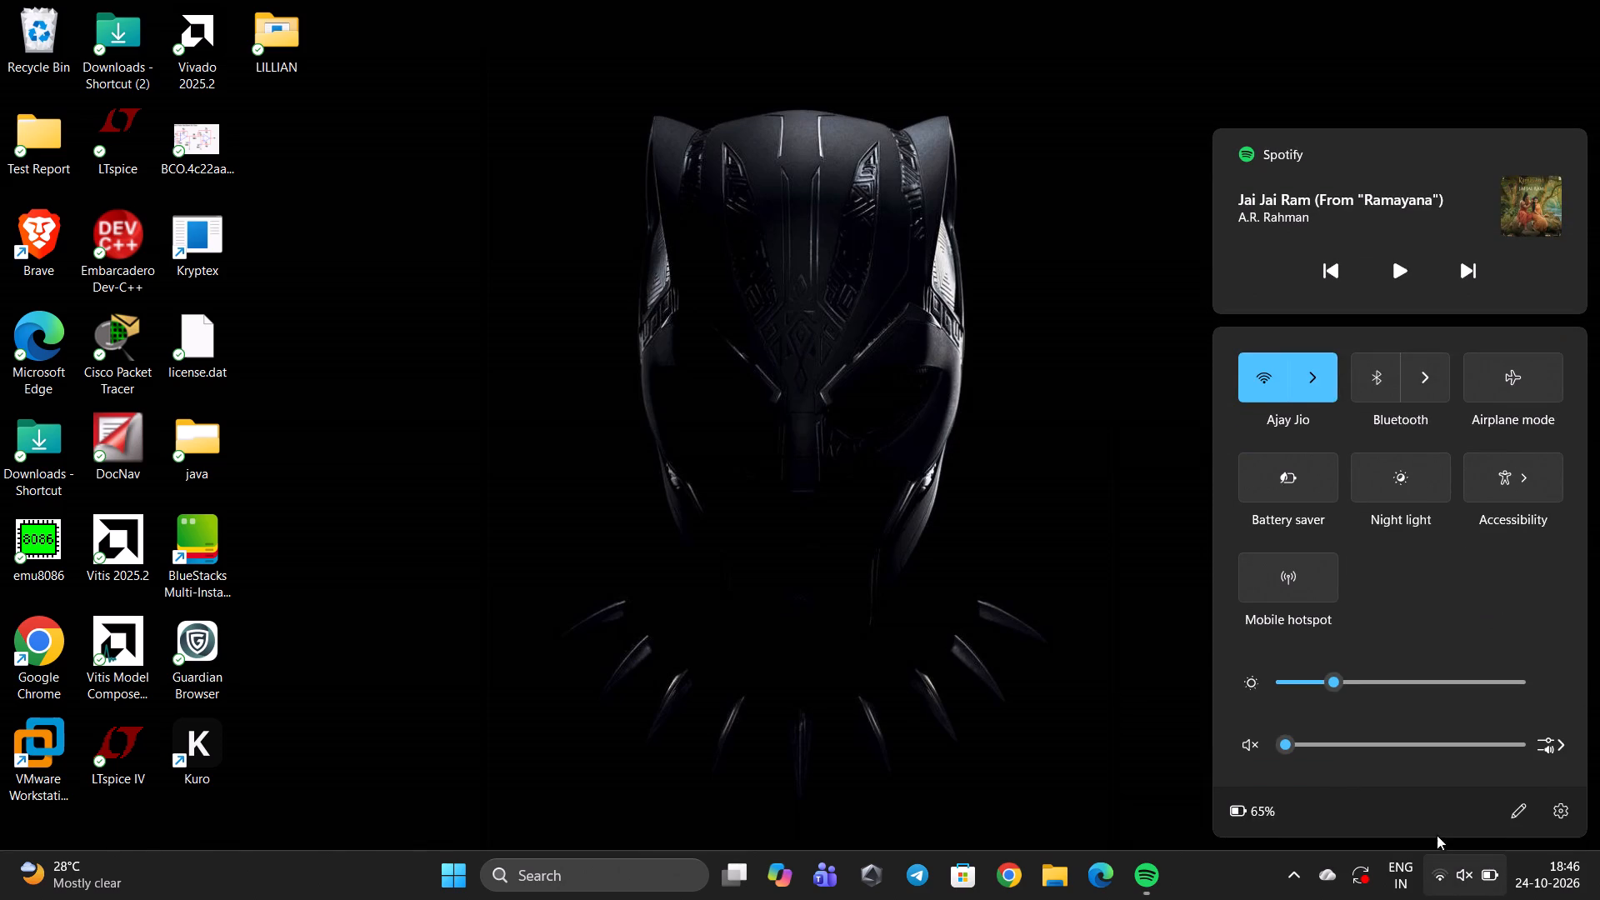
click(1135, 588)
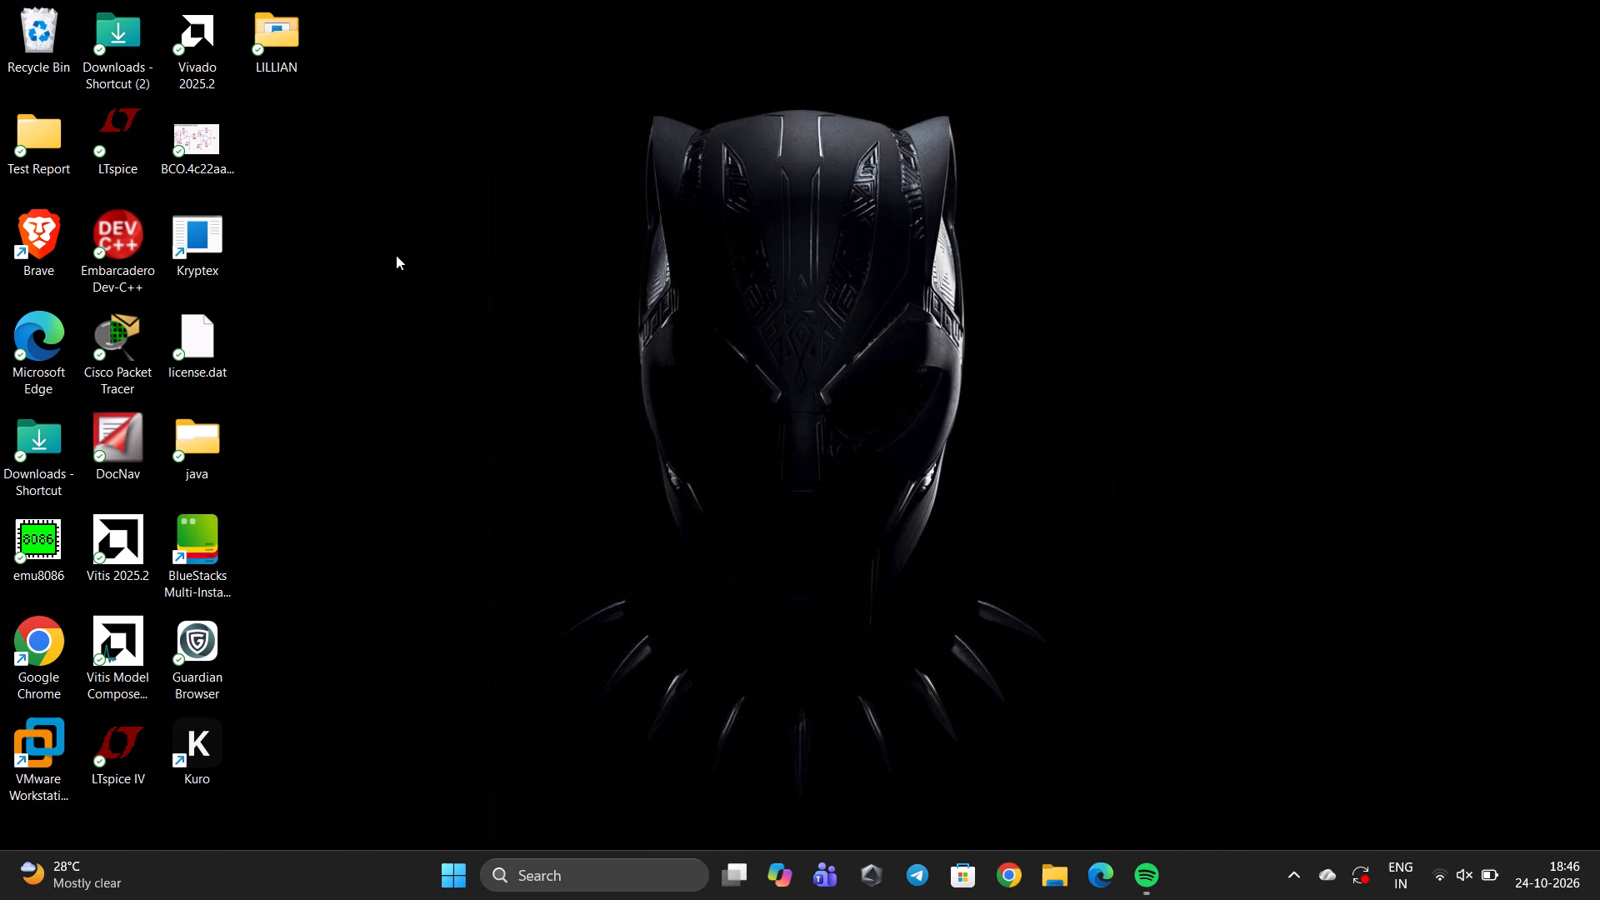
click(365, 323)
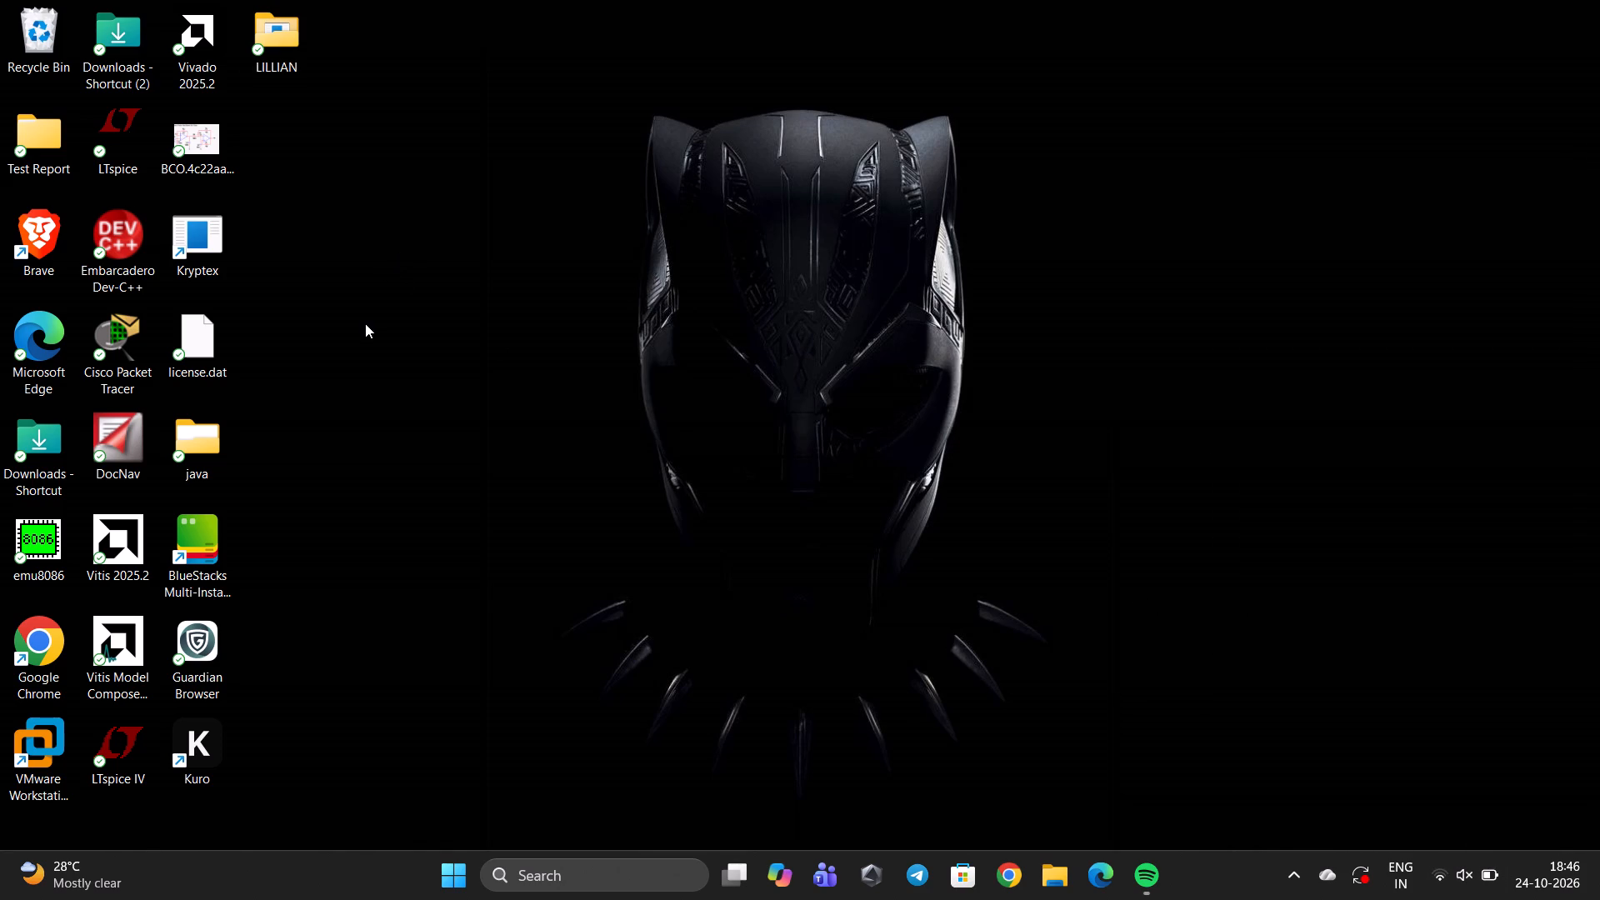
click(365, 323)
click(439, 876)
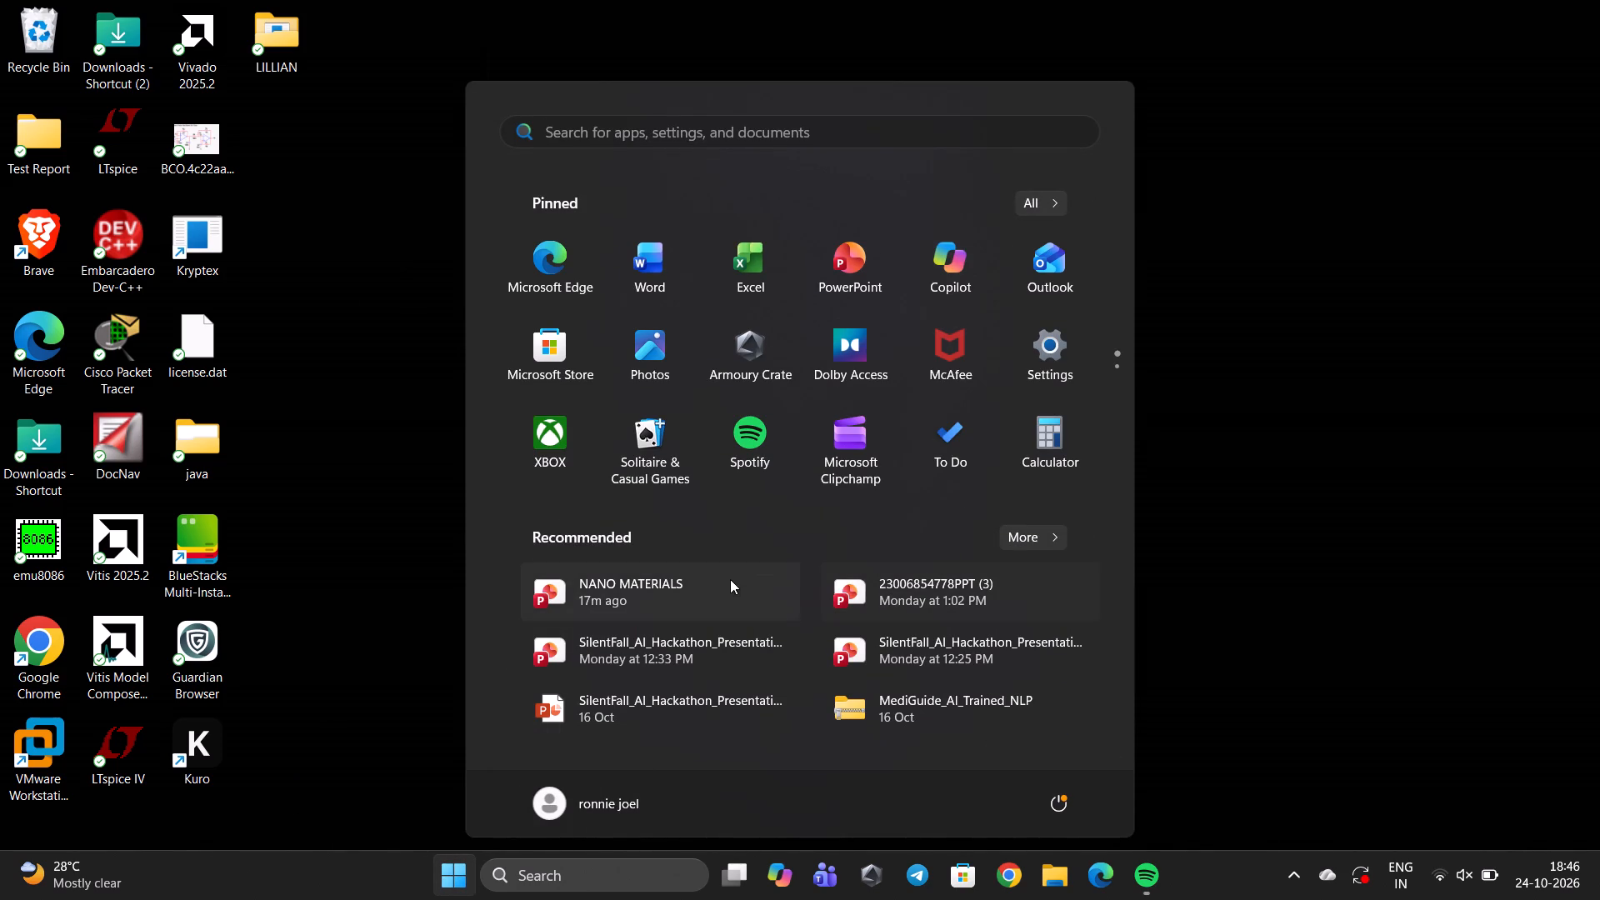
Reopen the recent NANO MATERIALS presentation in PowerPoint to look at its sharing and access options, and close it again.
drag(712, 575, 703, 602)
click(703, 602)
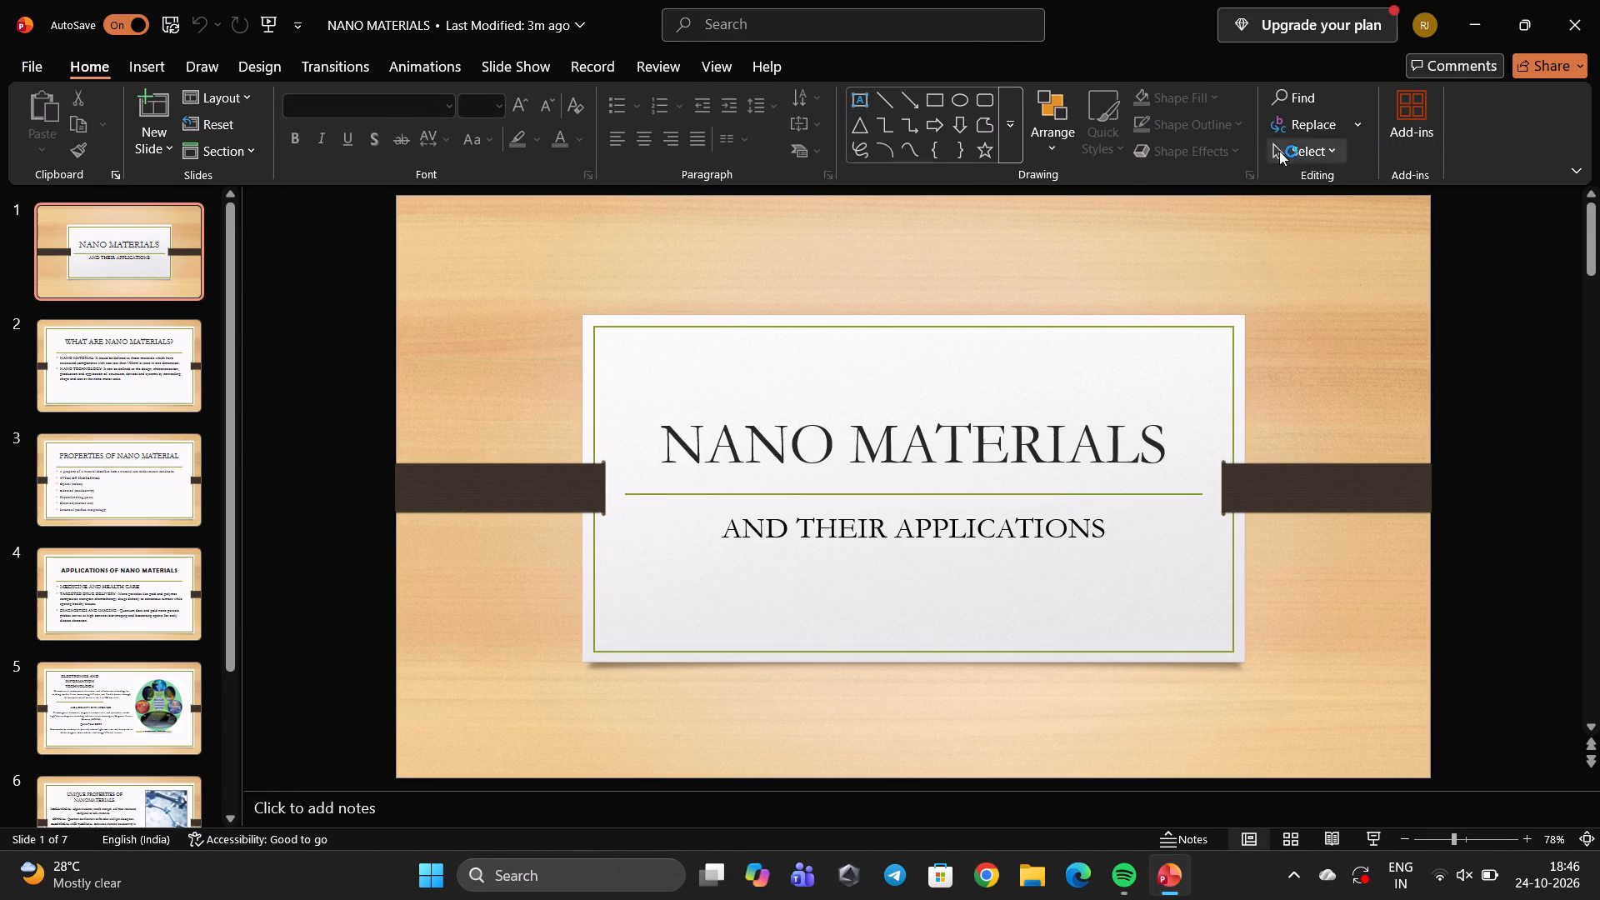
click(1546, 62)
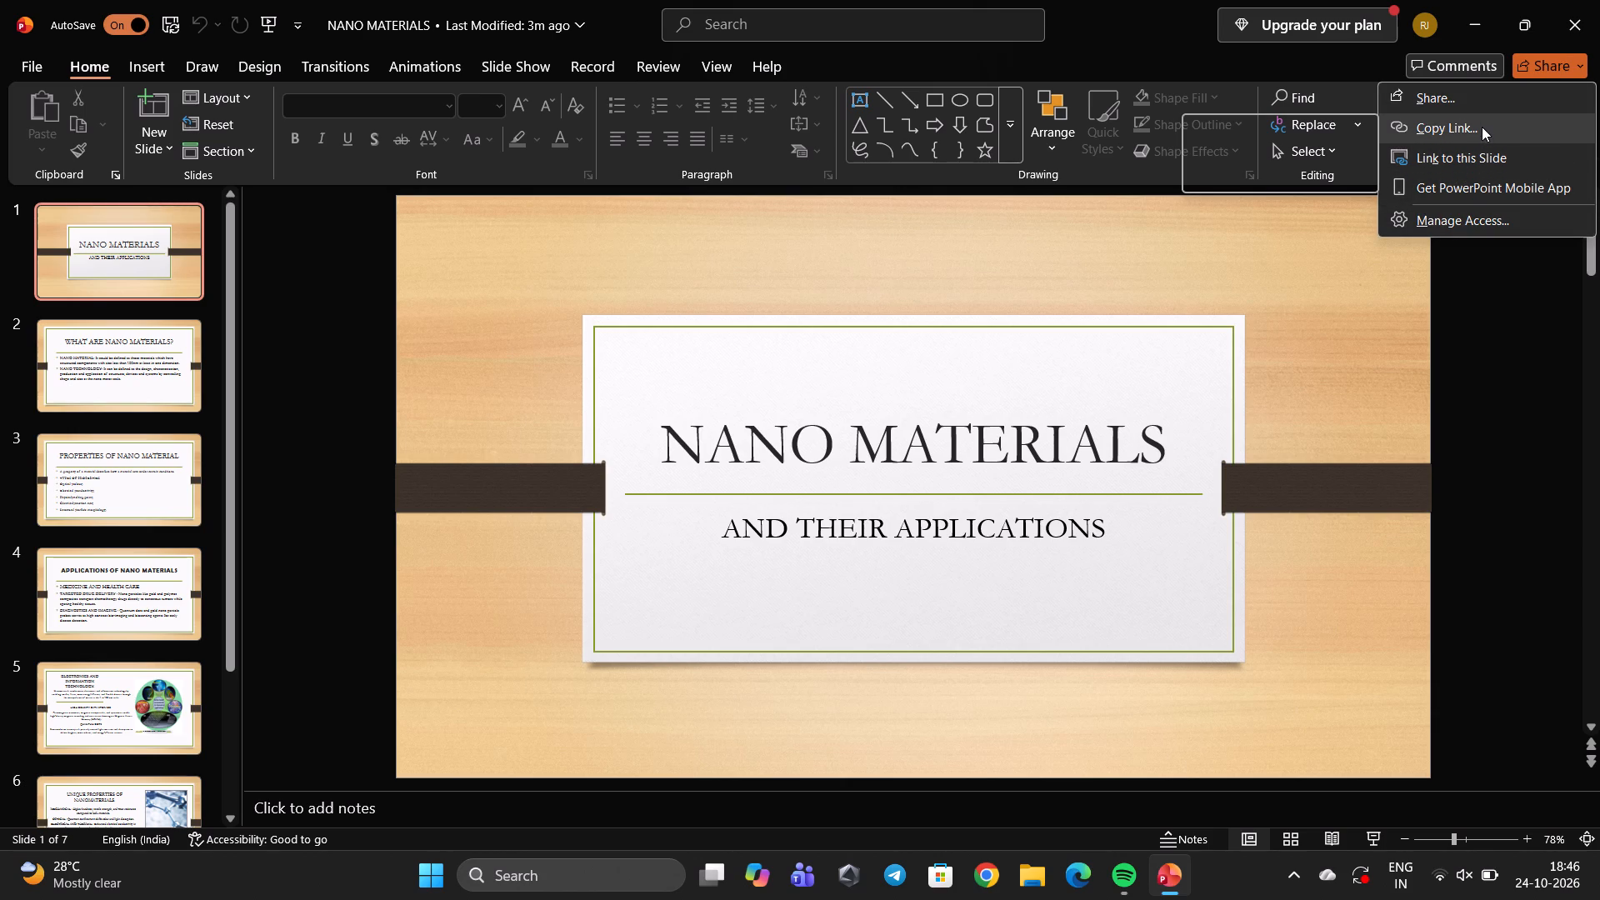
click(1507, 207)
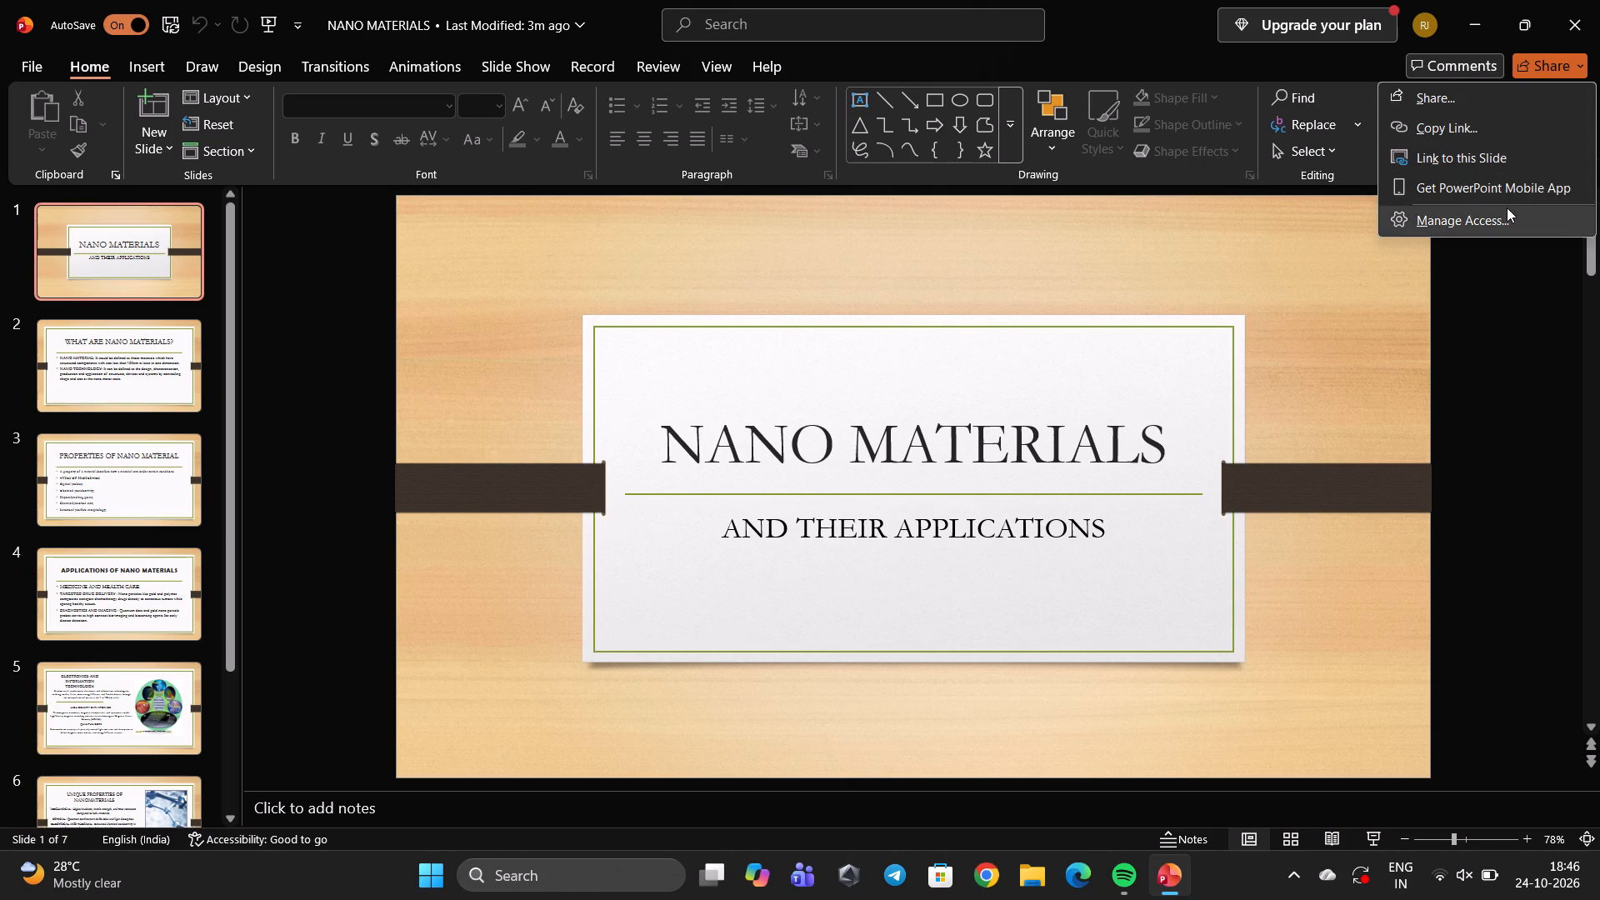
click(1380, 185)
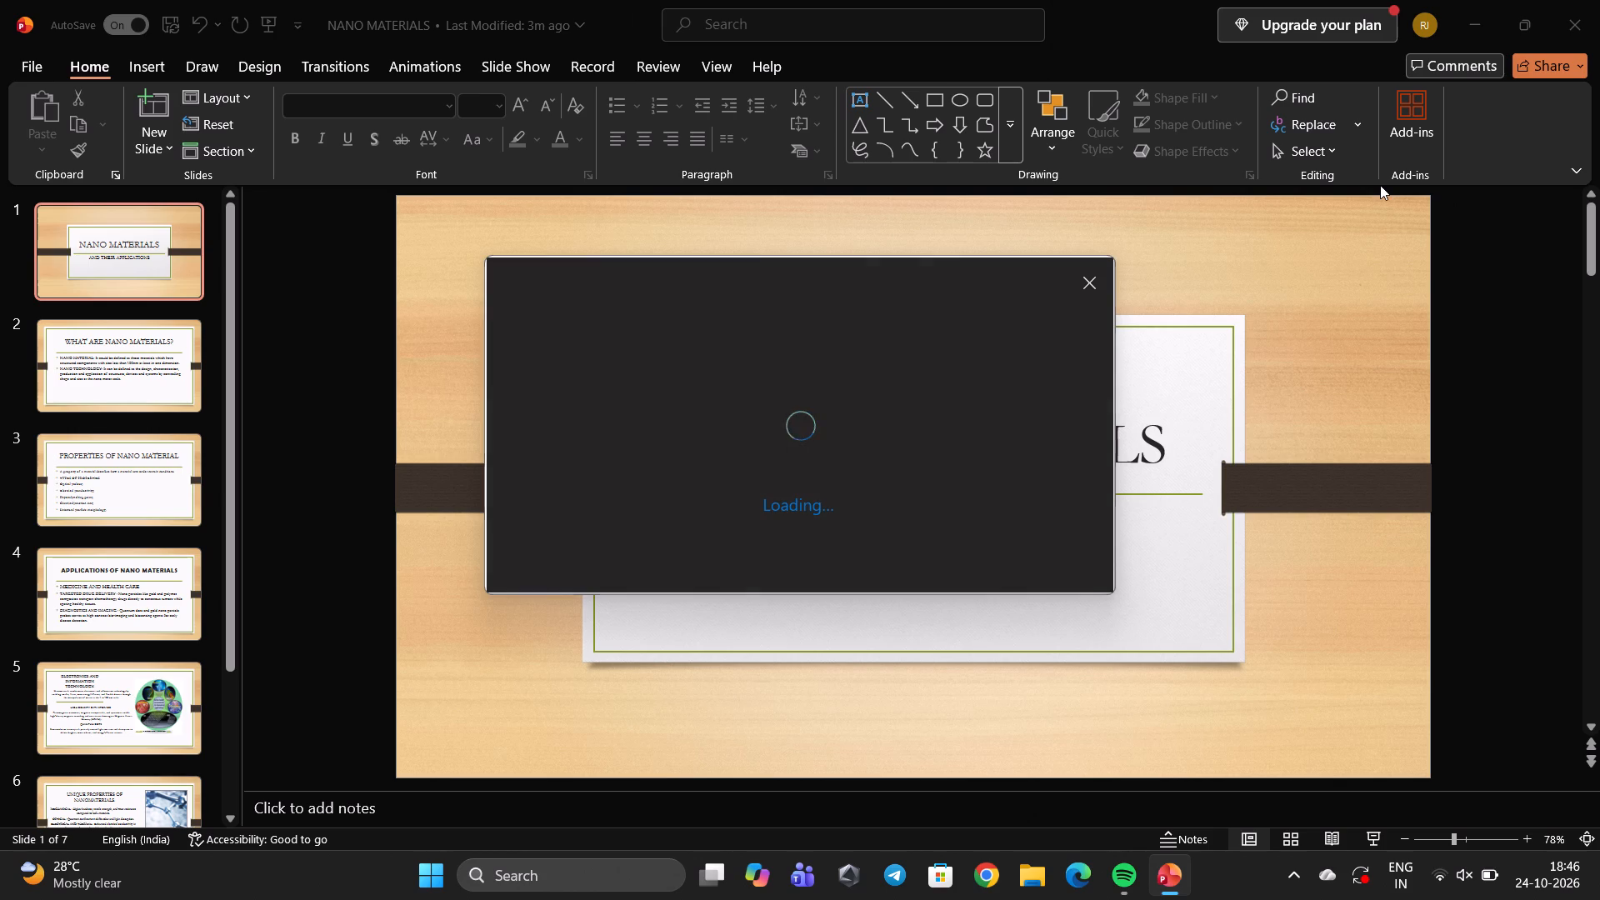
click(1087, 282)
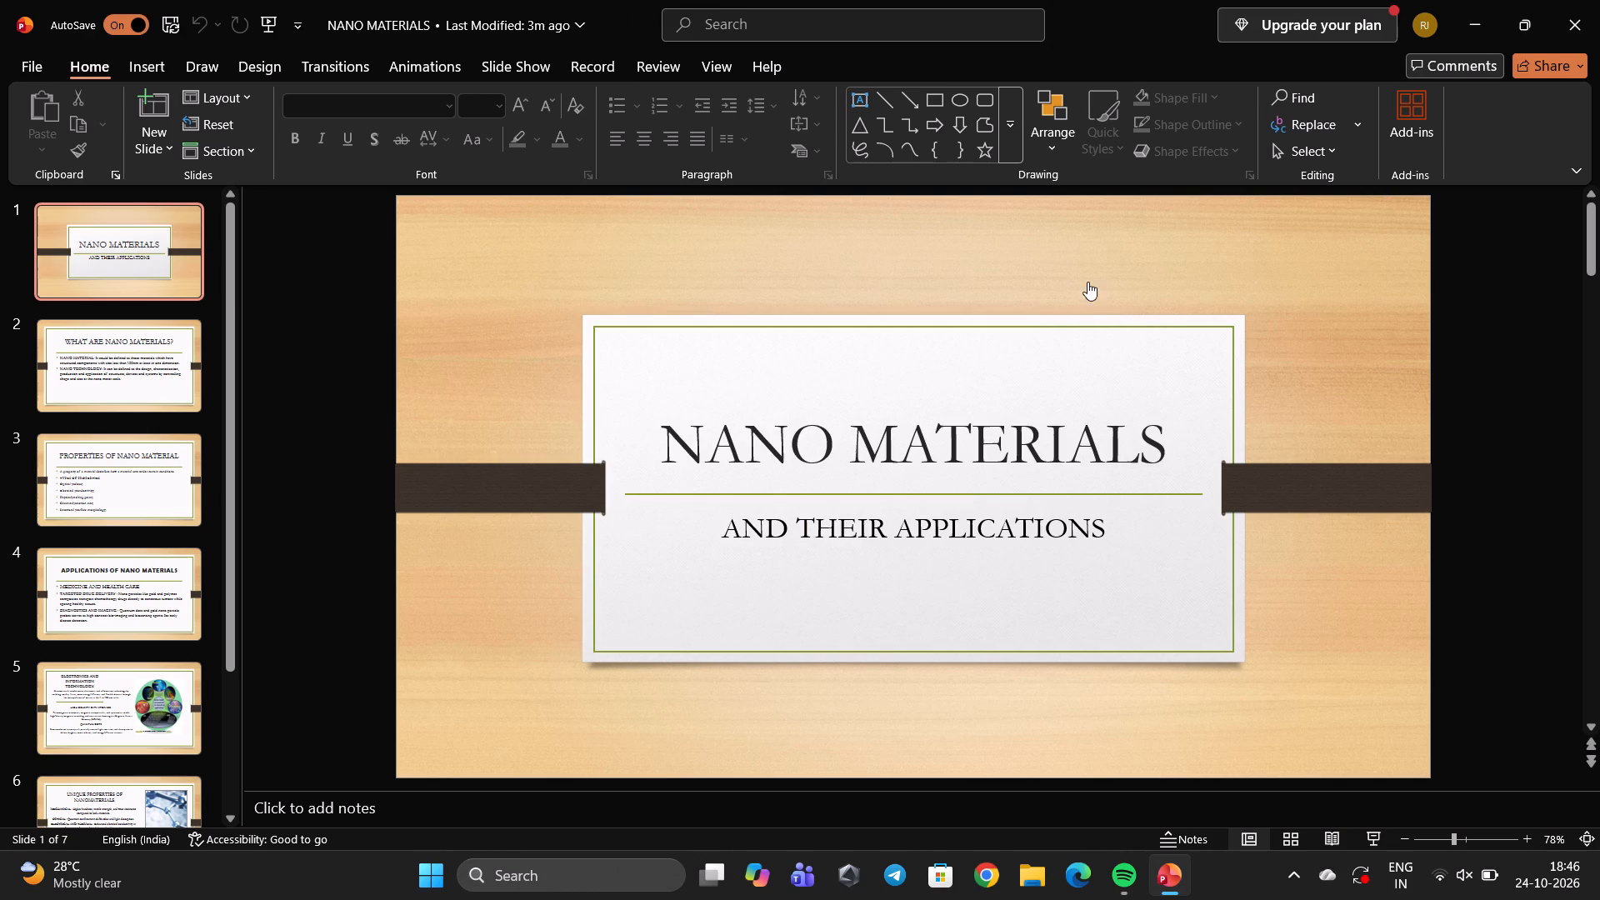
click(1599, 0)
Refresh the desktop.
drag(1220, 116, 1117, 170)
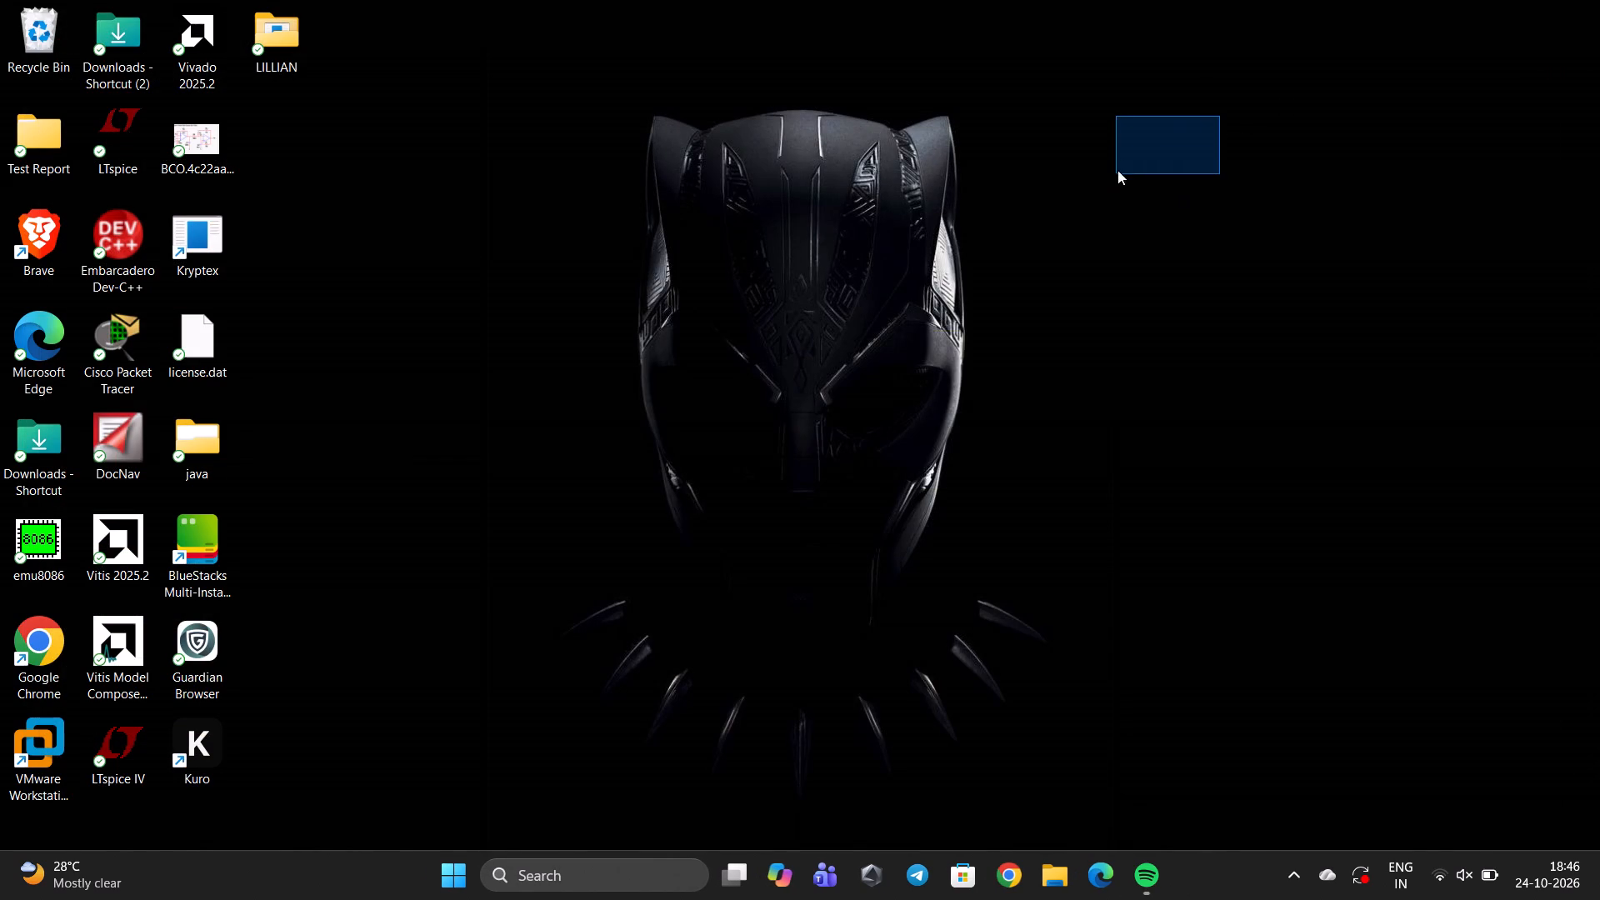
drag(1117, 170, 1127, 153)
right_click(1150, 207)
click(1150, 207)
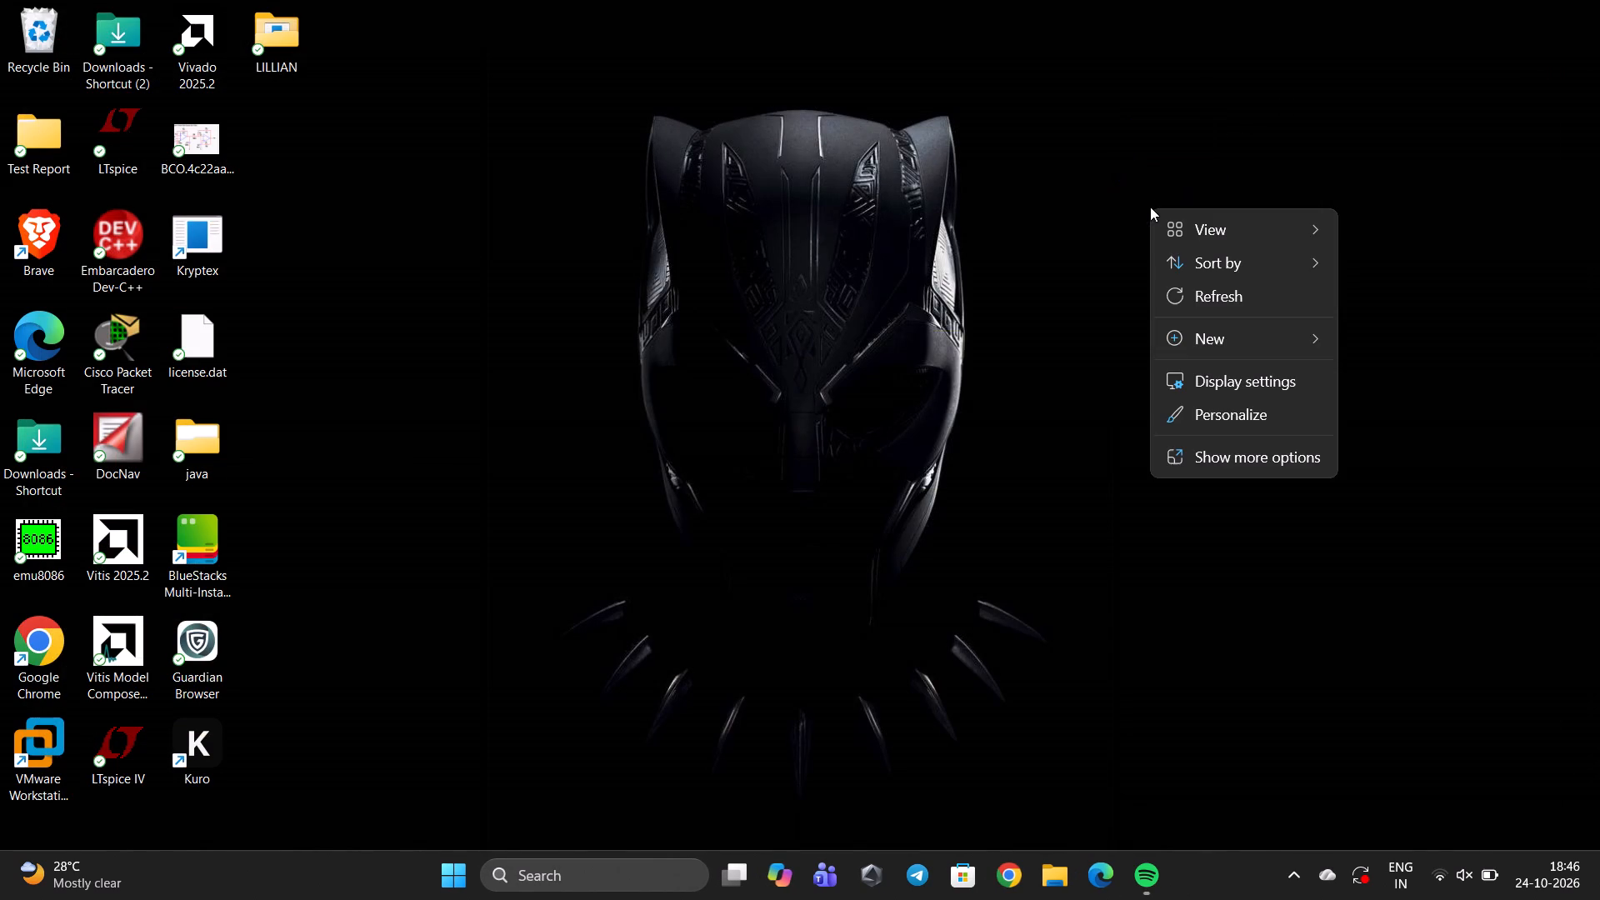
click(1208, 297)
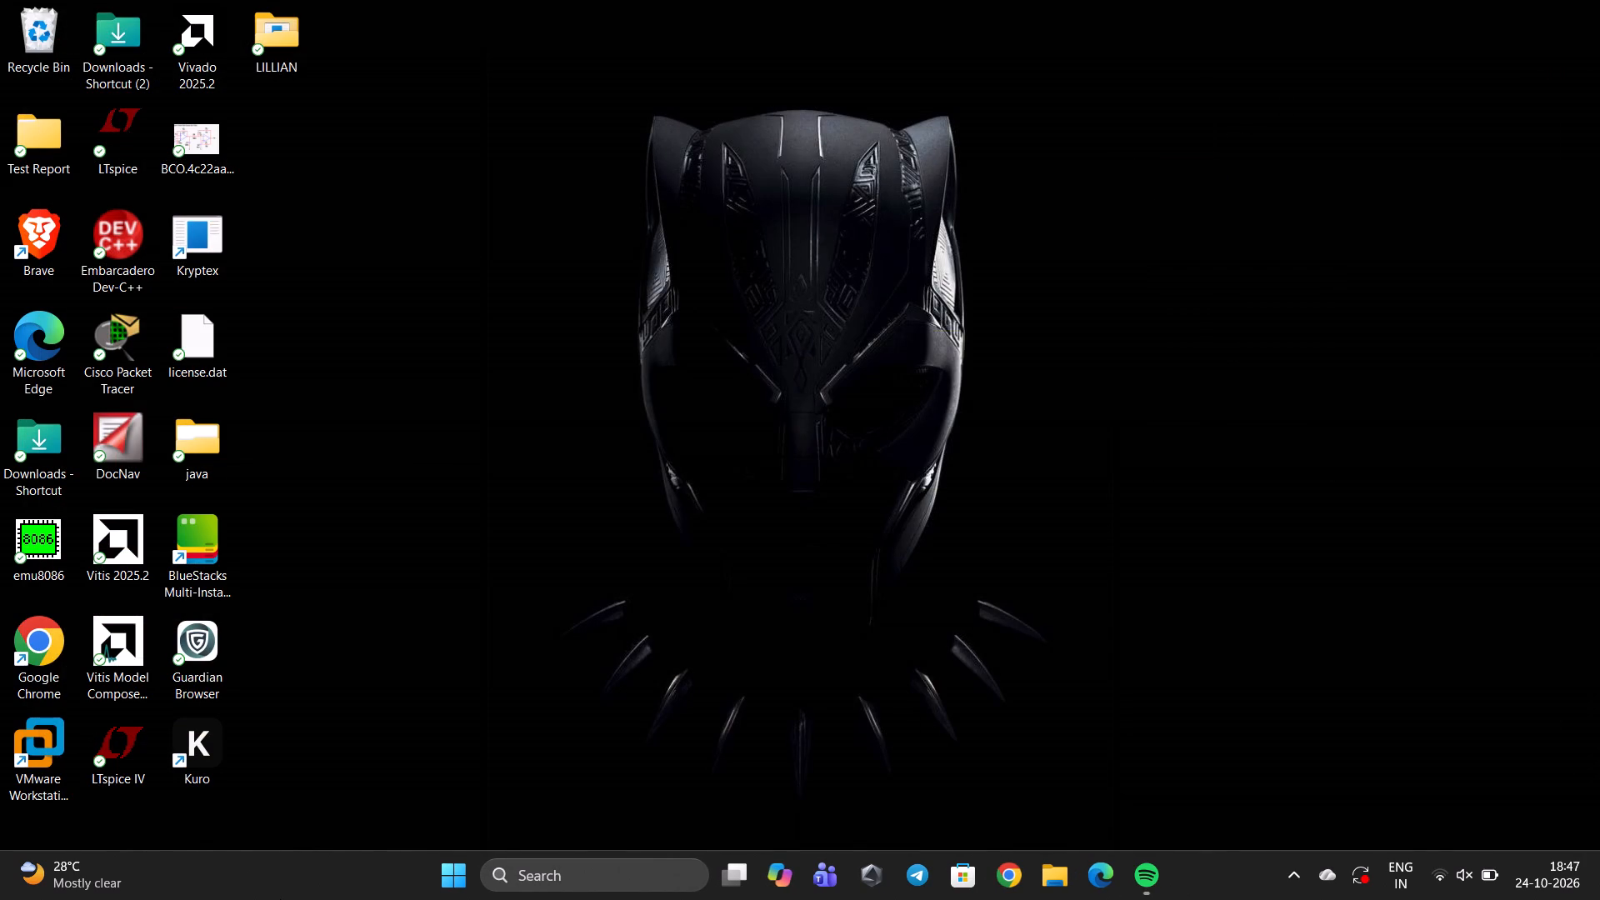
Open the computer's power options.
click(467, 871)
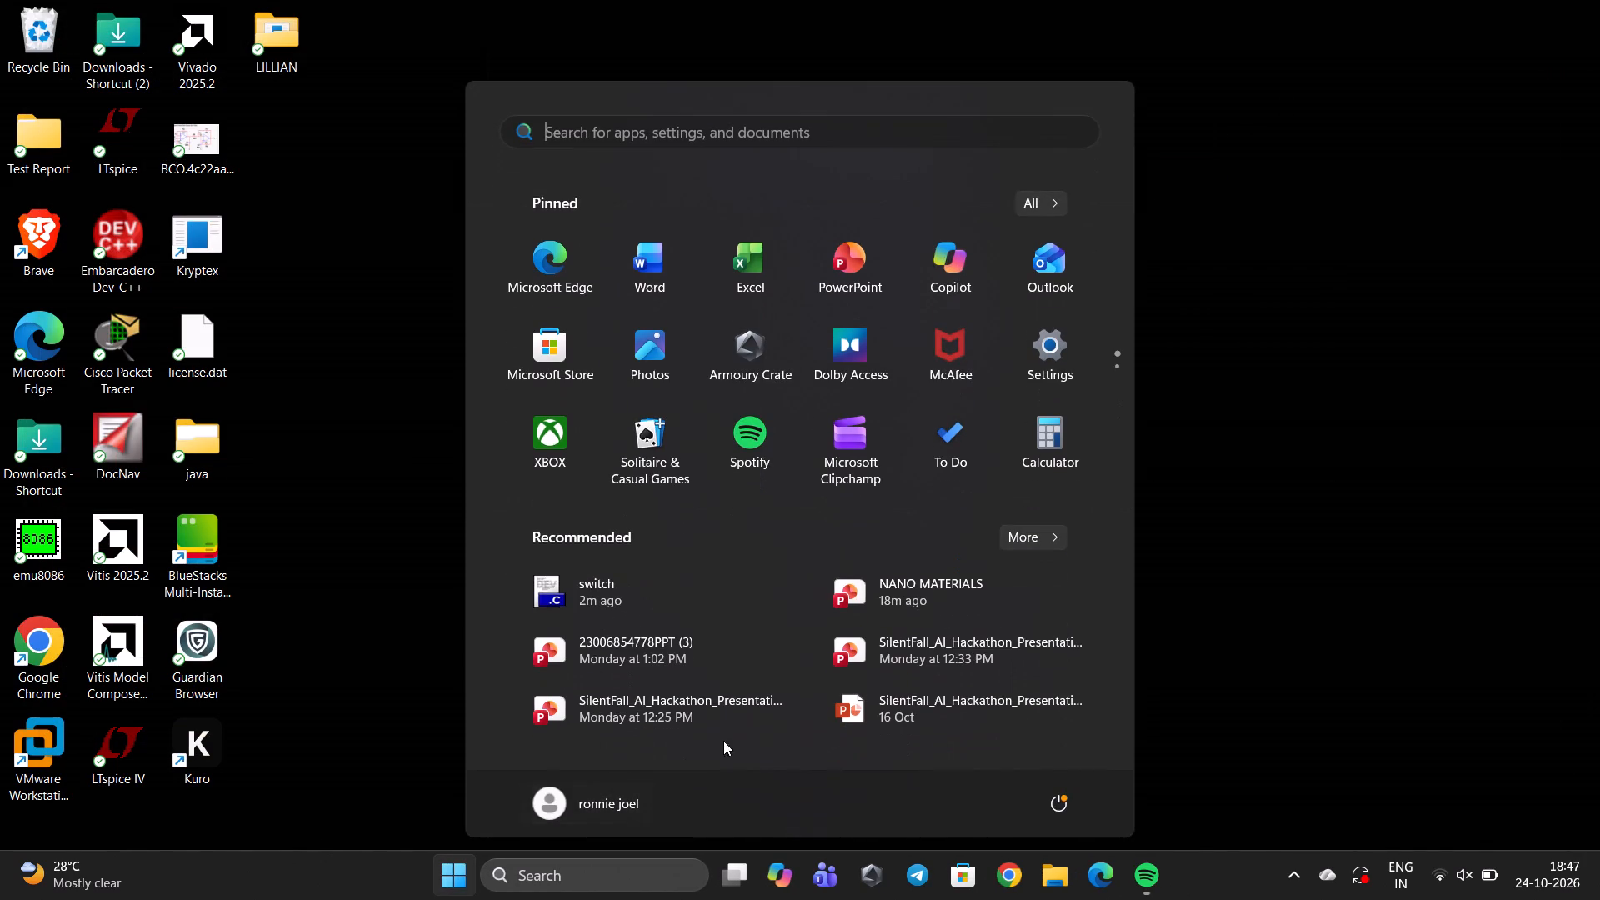
click(1067, 803)
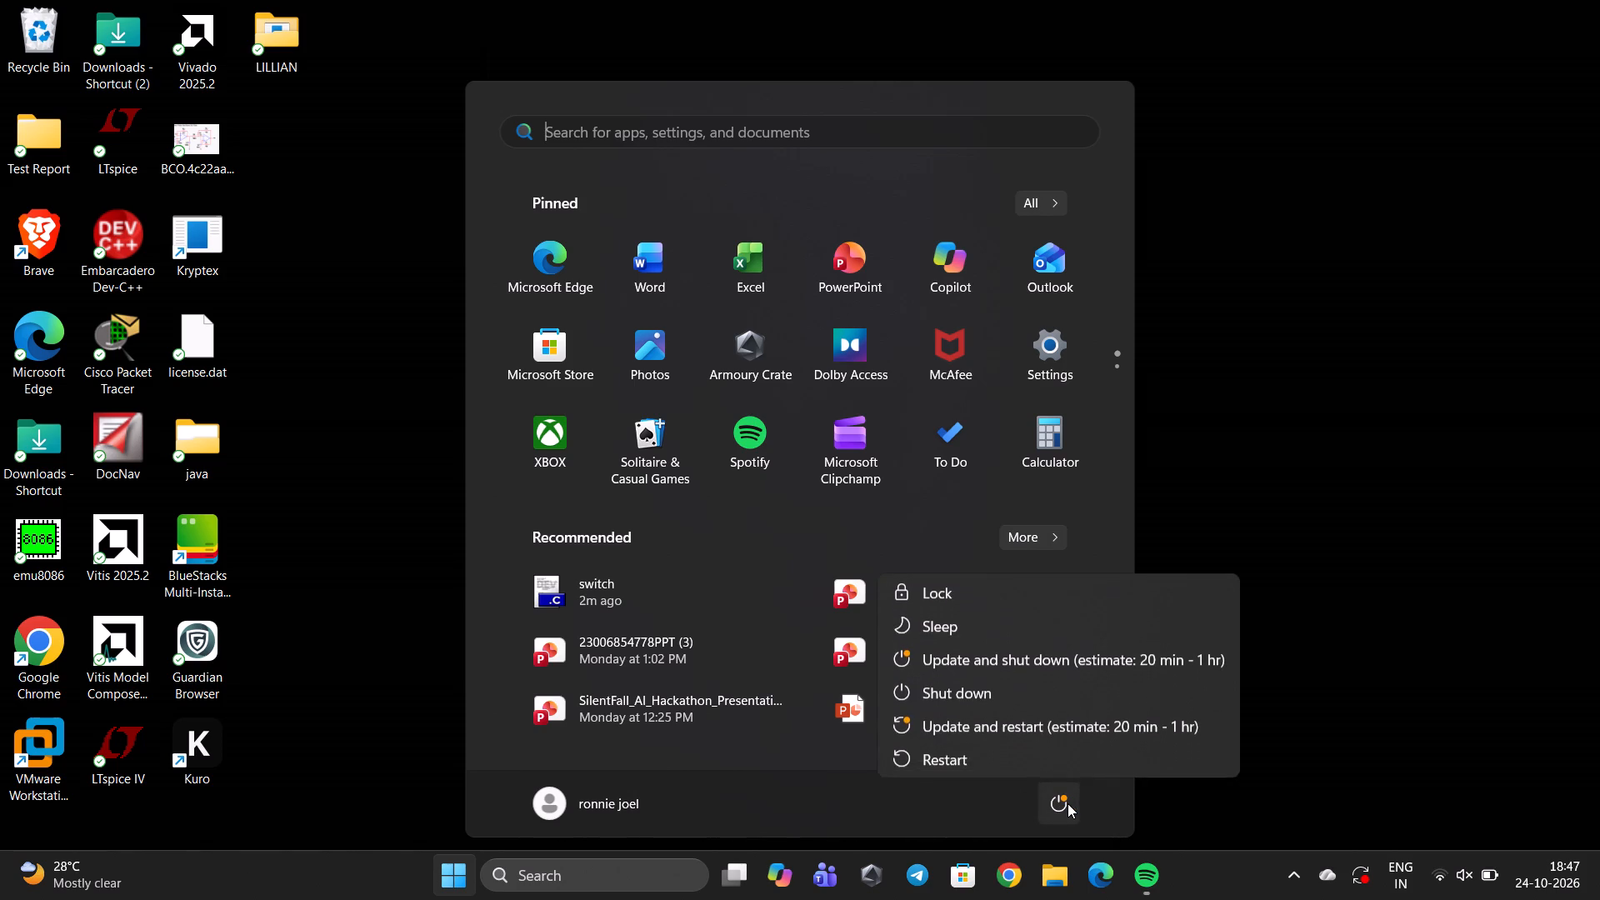